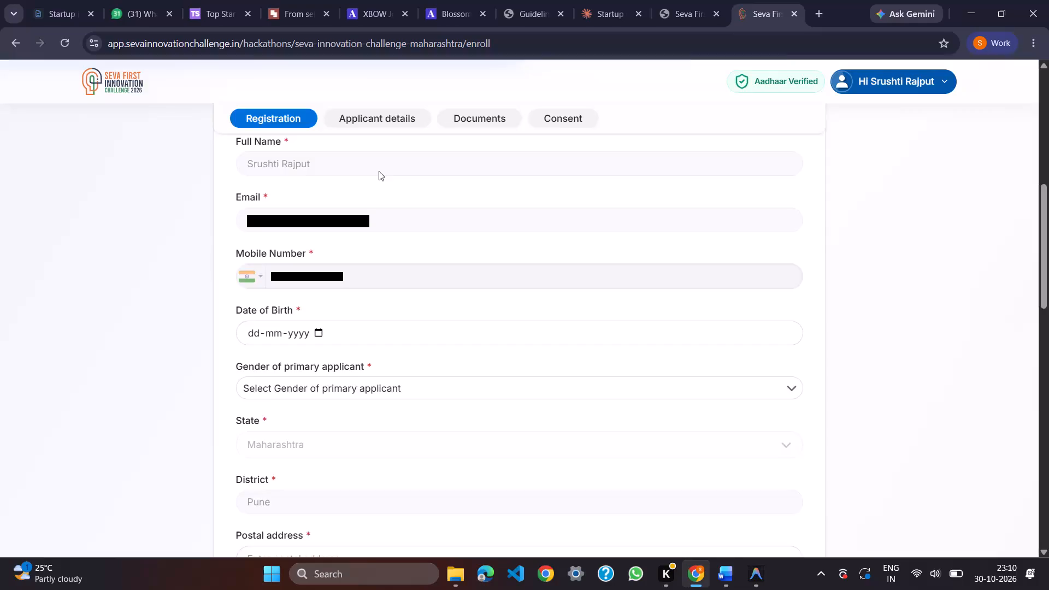
Open the Register / Login page from the Seva First Innovation Challenge home page.
{"action": "scroll", "coordinate": [379, 171], "scroll_direction": "up", "scroll_amount": 7}
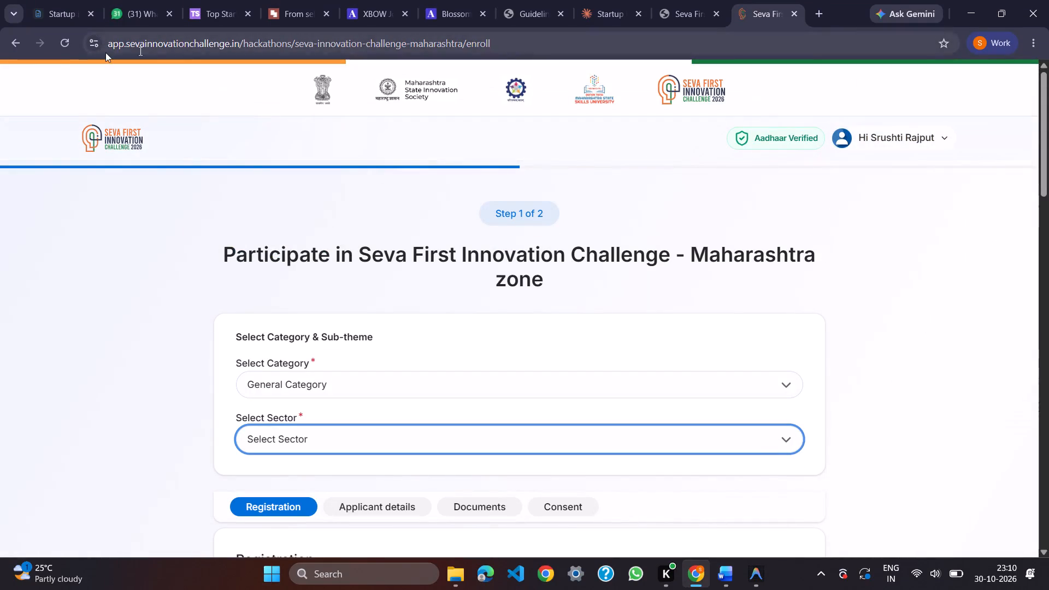
{"action": "left_click", "coordinate": [669, 11]}
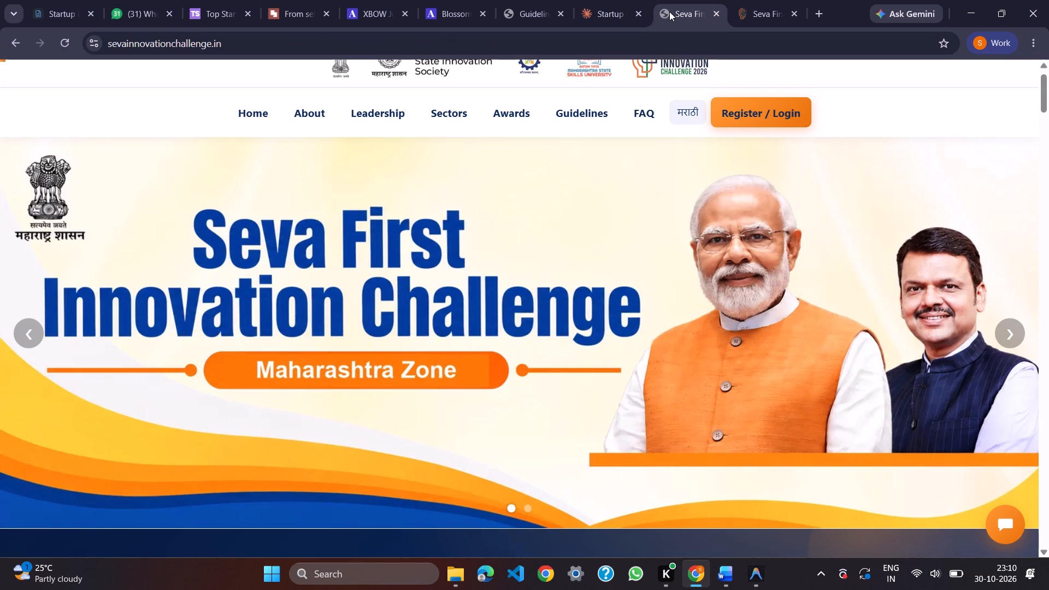
{"action": "left_click", "coordinate": [744, 119]}
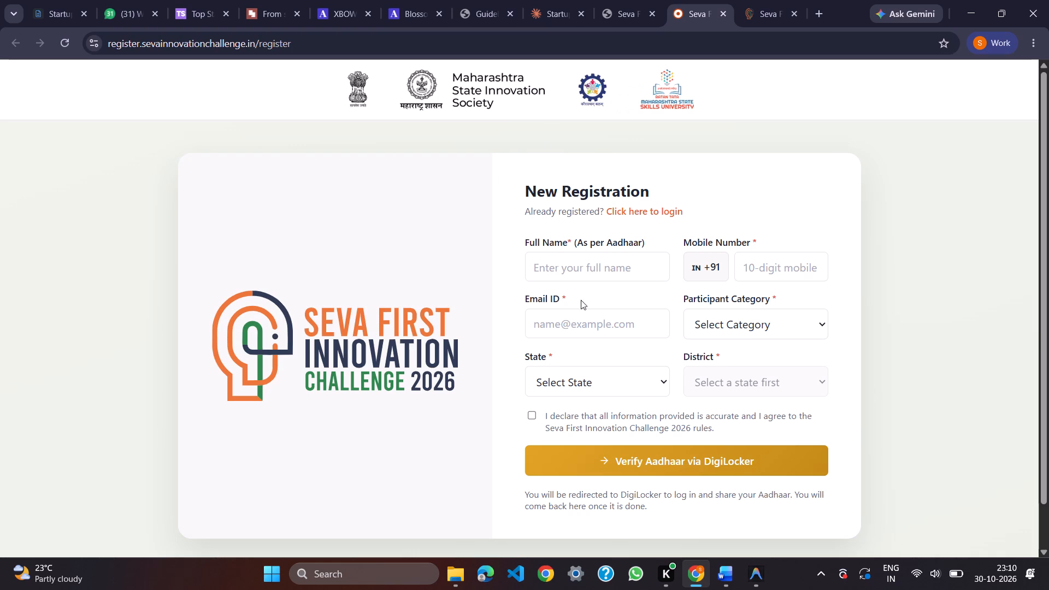
Request the login page for already registered participants from the New Registration form.
{"action": "scroll", "coordinate": [712, 433], "scroll_direction": "down", "scroll_amount": 1}
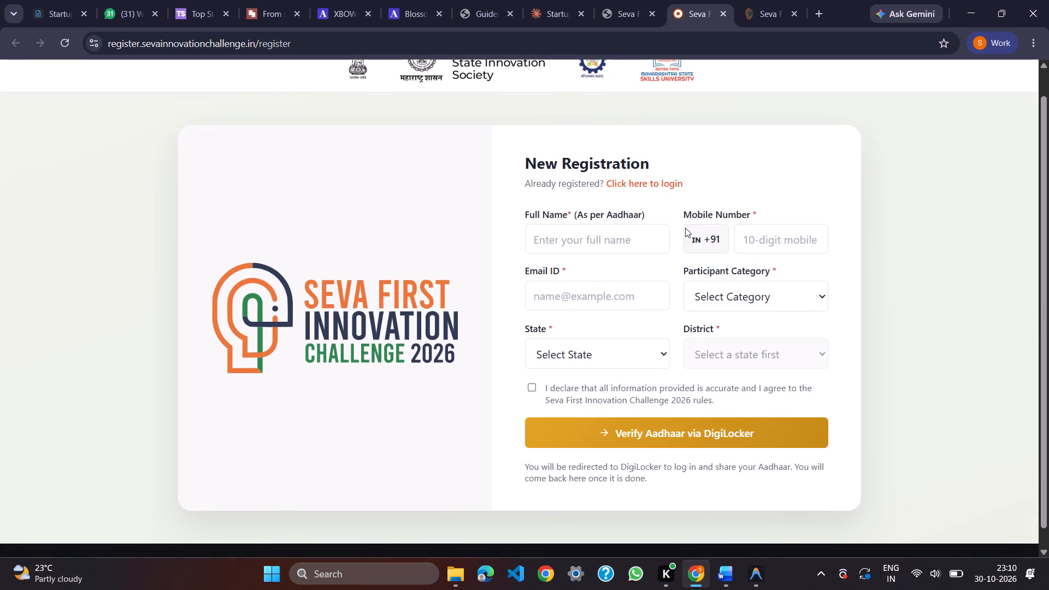
{"action": "left_click", "coordinate": [657, 183]}
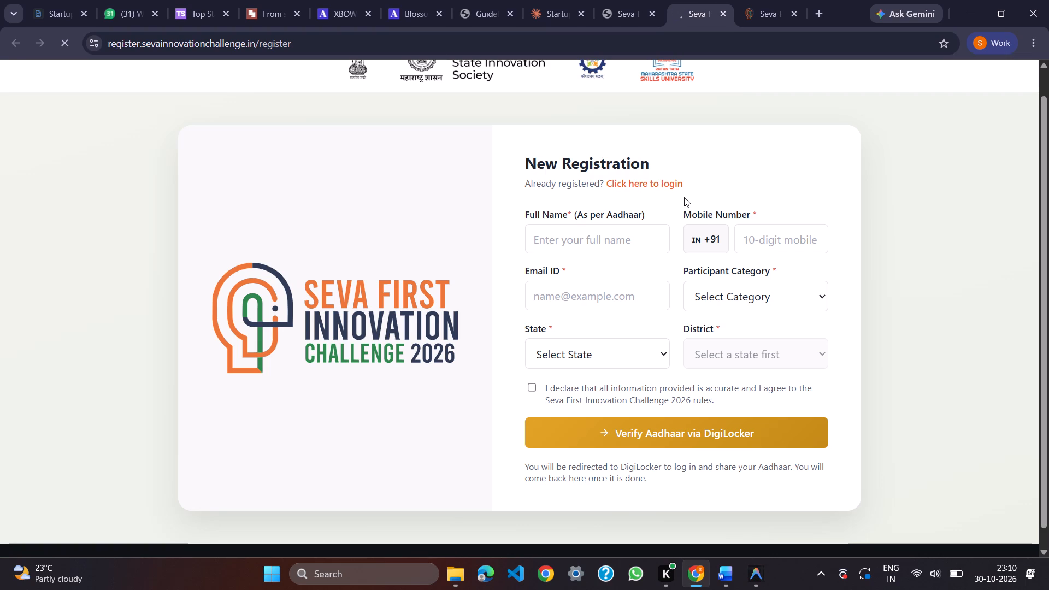
{"action": "key", "text": "shift+z"}
{"action": "key", "text": "shift+super+x"}
{"action": "left_click", "coordinate": [637, 183]}
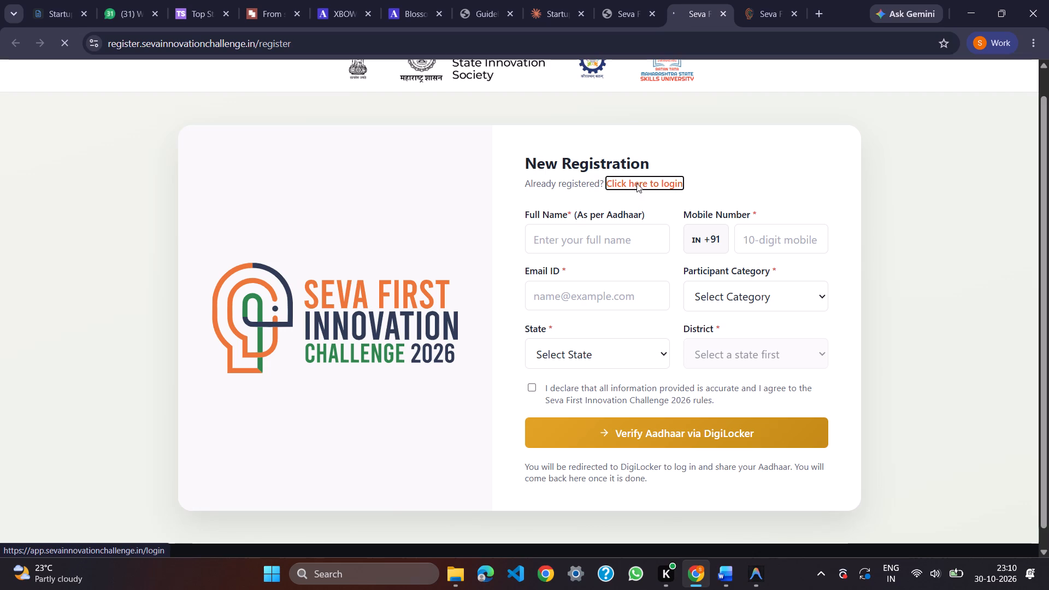
{"action": "left_click", "coordinate": [713, 150]}
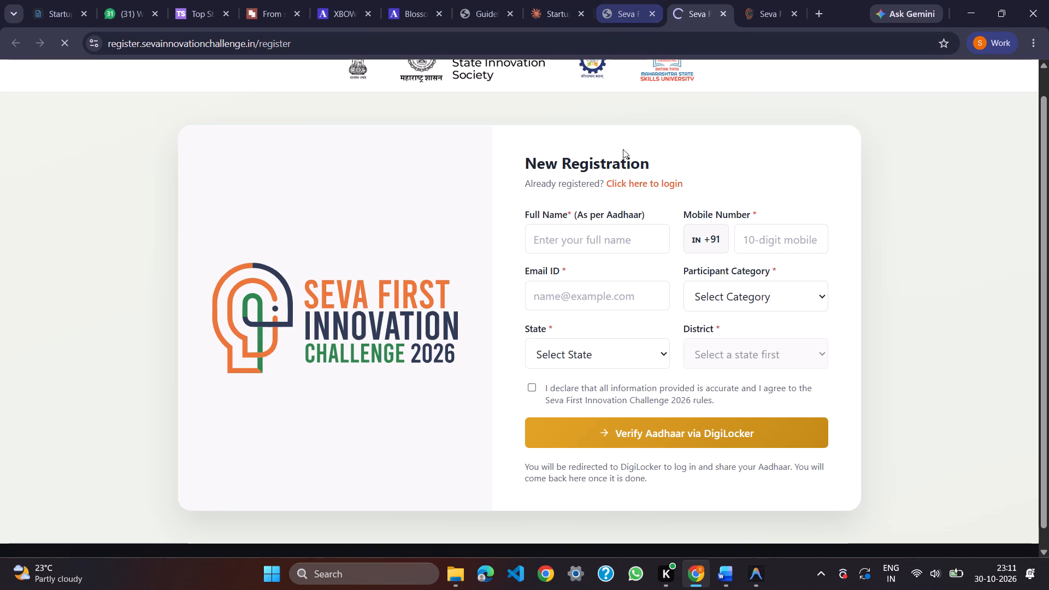
{"action": "left_click", "coordinate": [640, 182]}
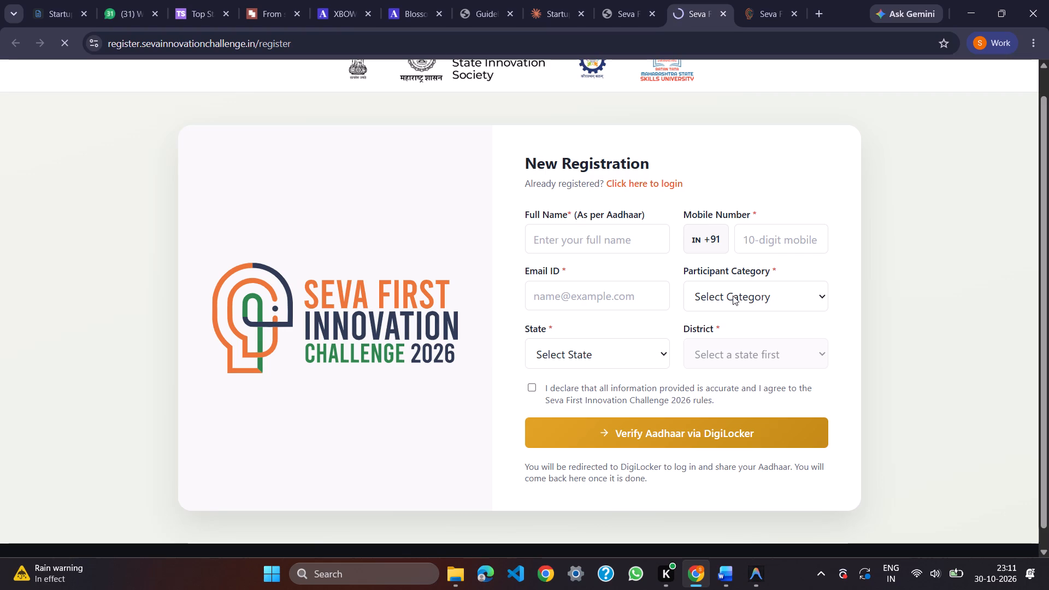
{"action": "triple_click", "coordinate": [641, 182]}
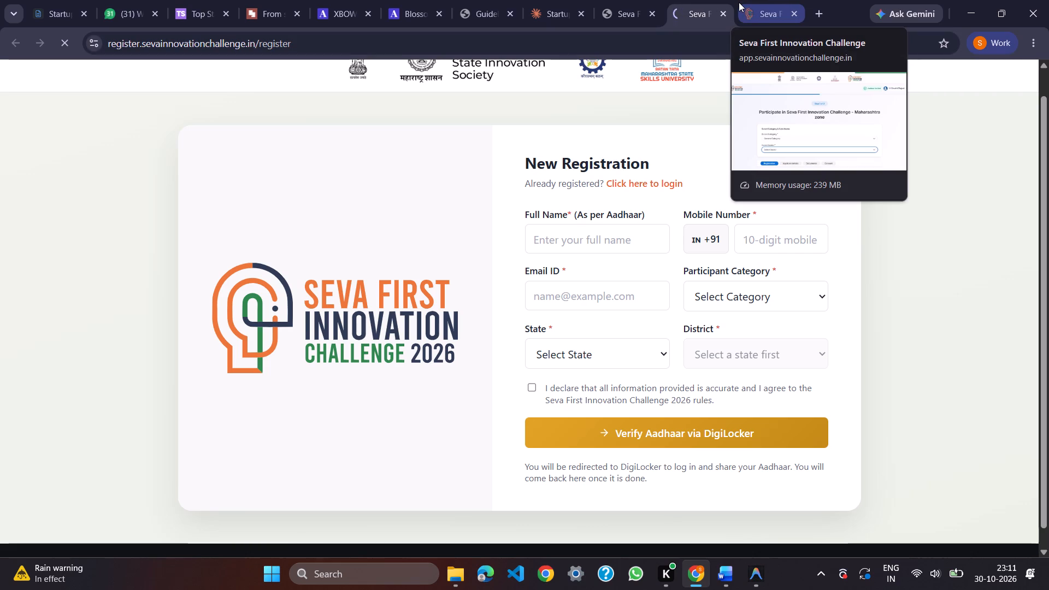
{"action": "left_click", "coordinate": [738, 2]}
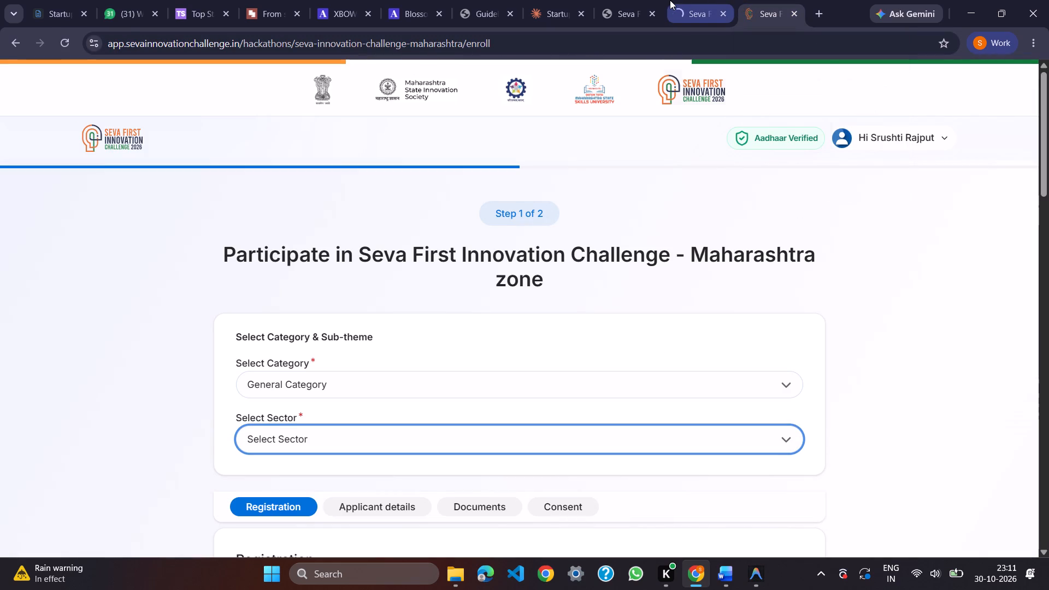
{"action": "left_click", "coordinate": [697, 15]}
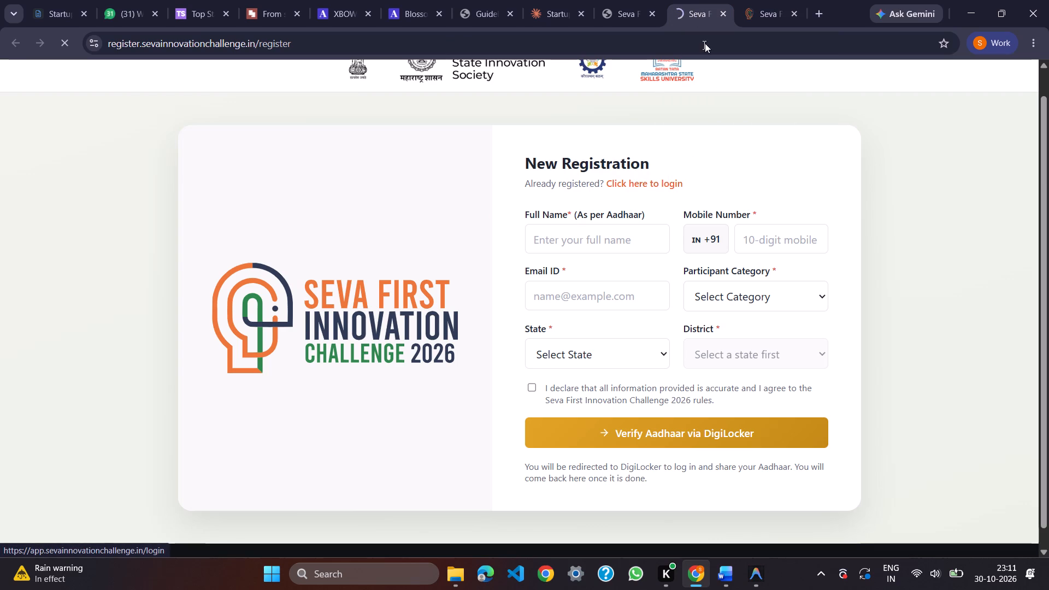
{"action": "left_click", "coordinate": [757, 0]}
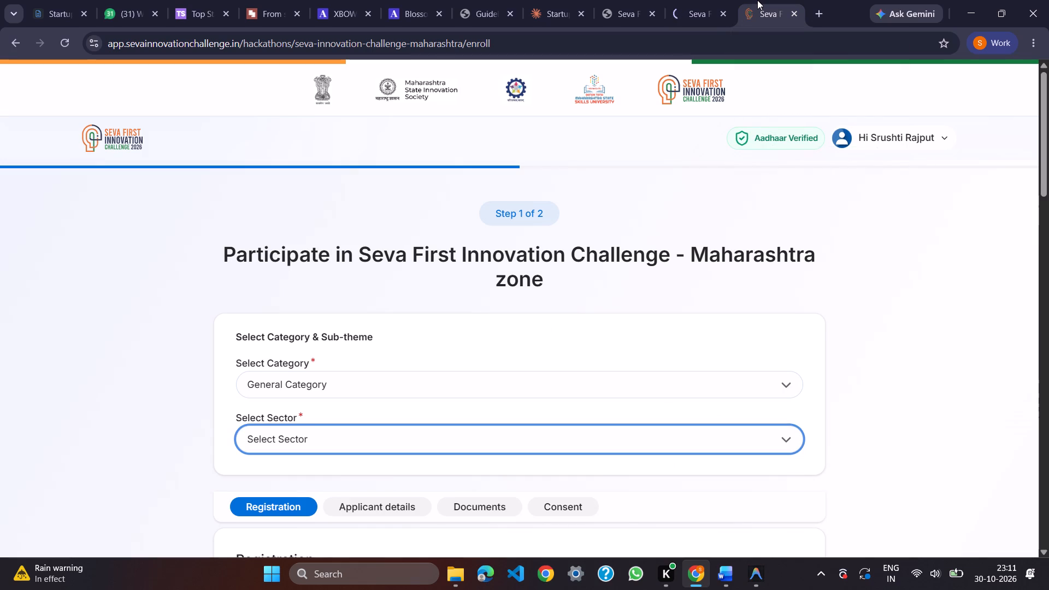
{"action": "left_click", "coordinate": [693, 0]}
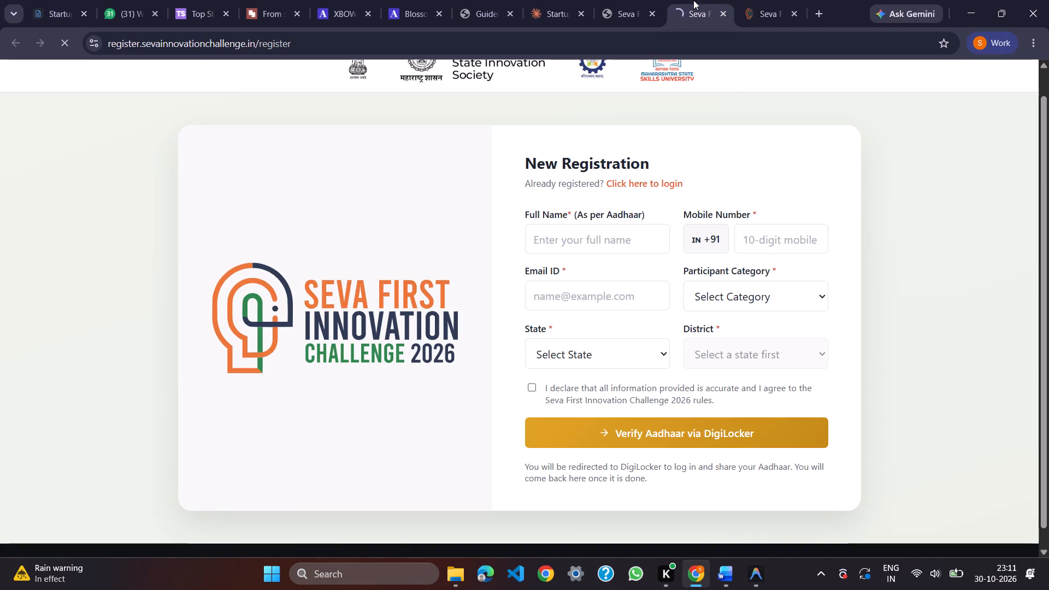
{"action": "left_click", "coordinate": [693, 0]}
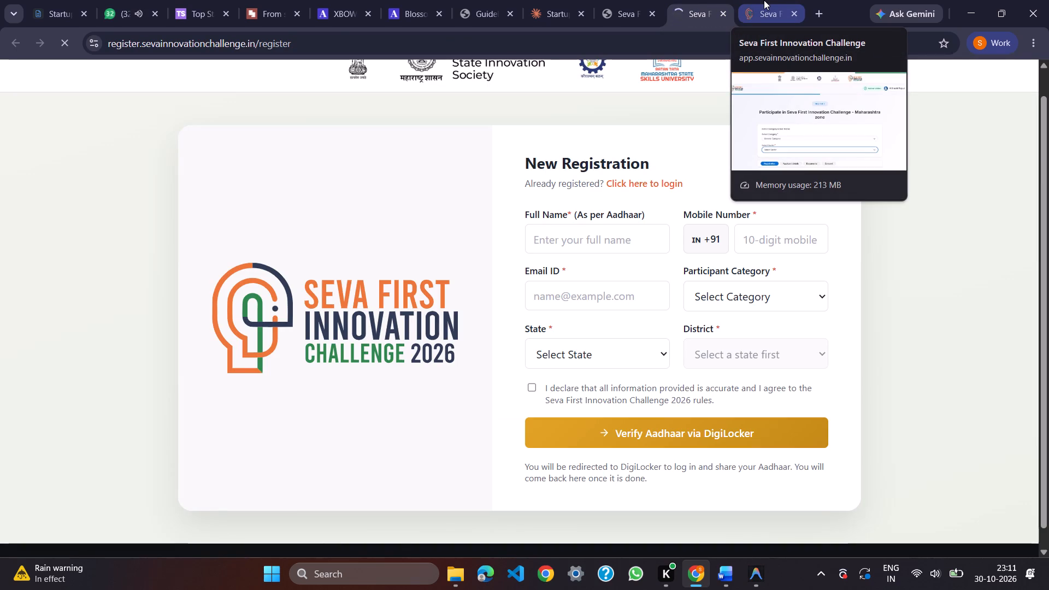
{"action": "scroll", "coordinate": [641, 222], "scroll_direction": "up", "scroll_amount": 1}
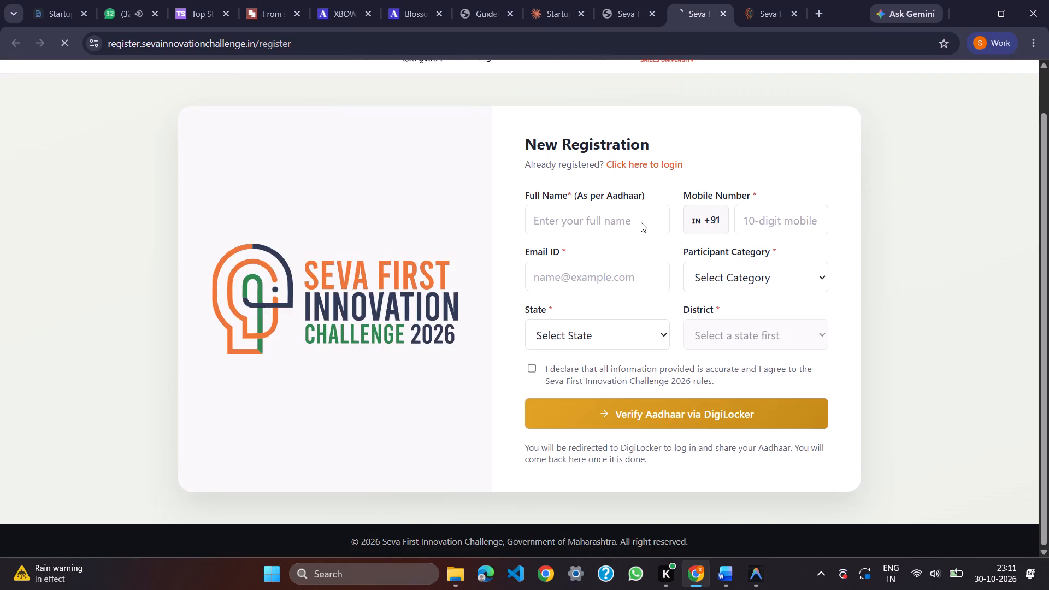
Activate the Full Name (As per Aadhaar) field in the New Registration form for entry.
{"action": "scroll", "coordinate": [641, 222], "scroll_direction": "up", "scroll_amount": 1}
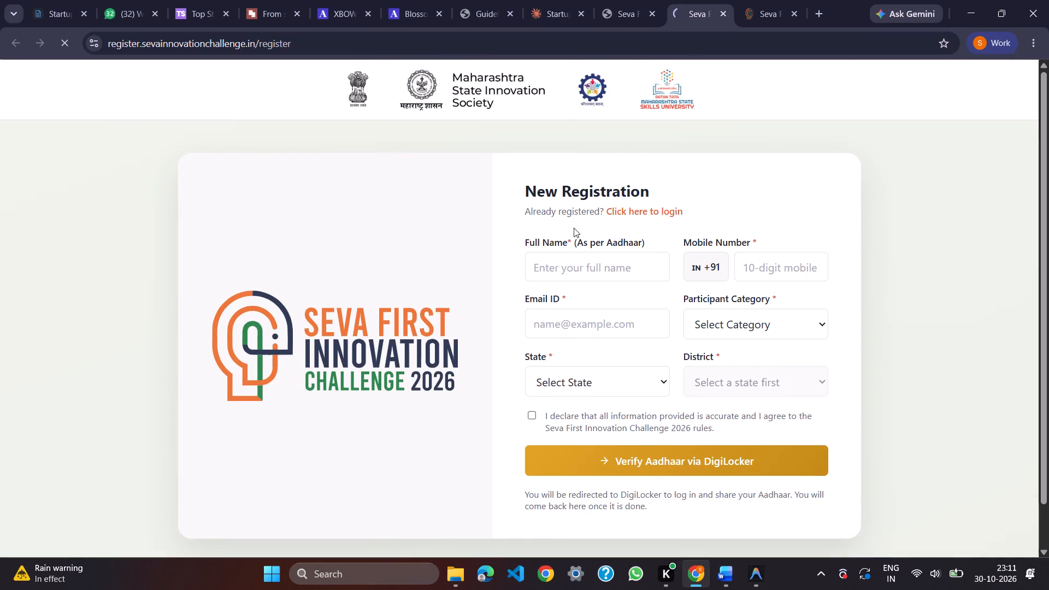
{"action": "left_click", "coordinate": [574, 272]}
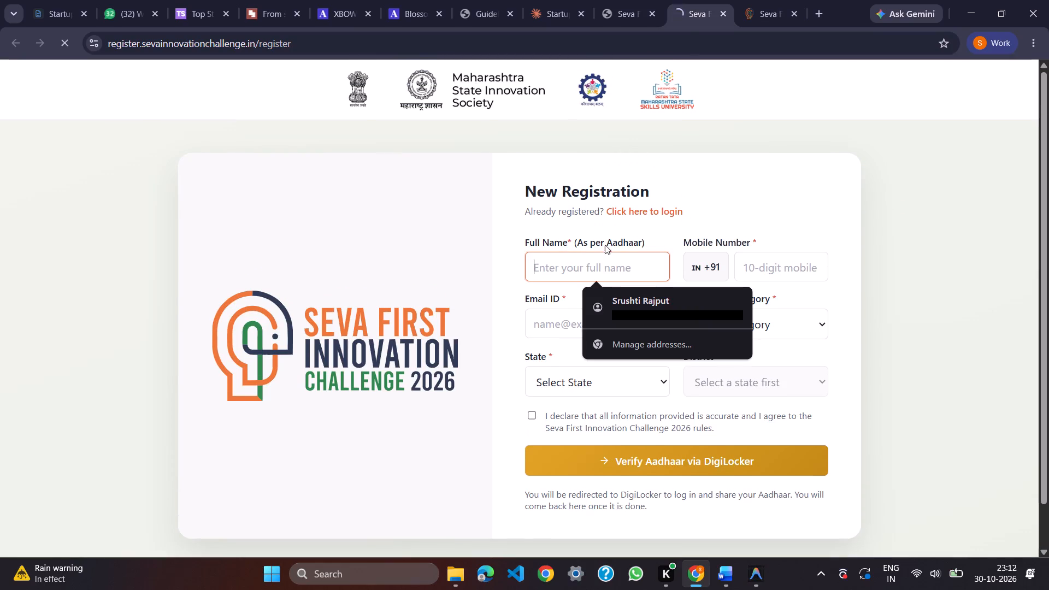
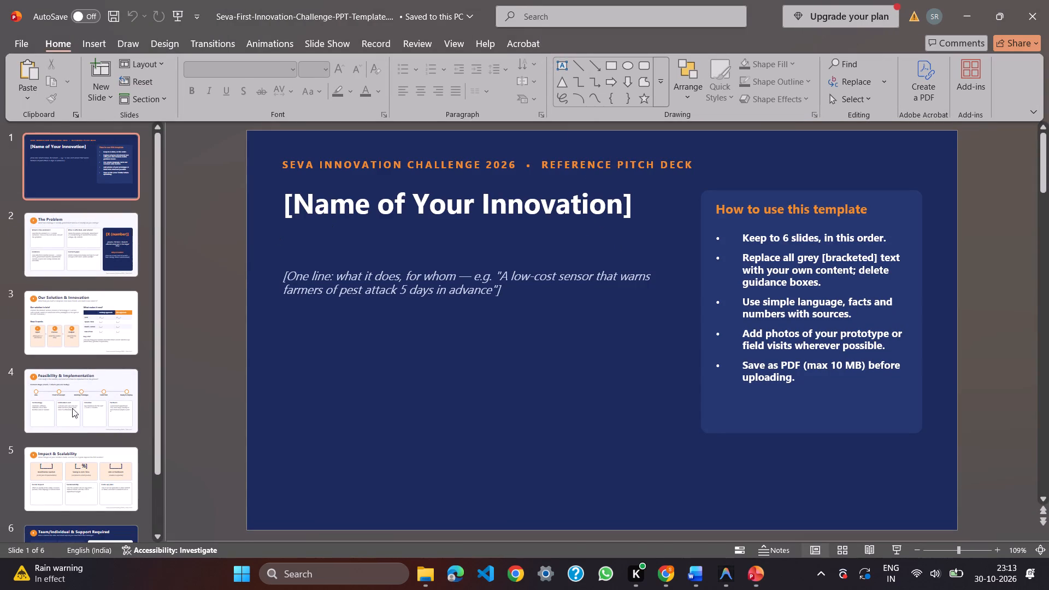
Review the six slides of the Seva First Innovation Challenge pitch deck template, from the title to Team/Individual & Support Required.
{"action": "scroll", "coordinate": [69, 424], "scroll_direction": "down", "scroll_amount": 4}
{"action": "left_click", "coordinate": [67, 468]}
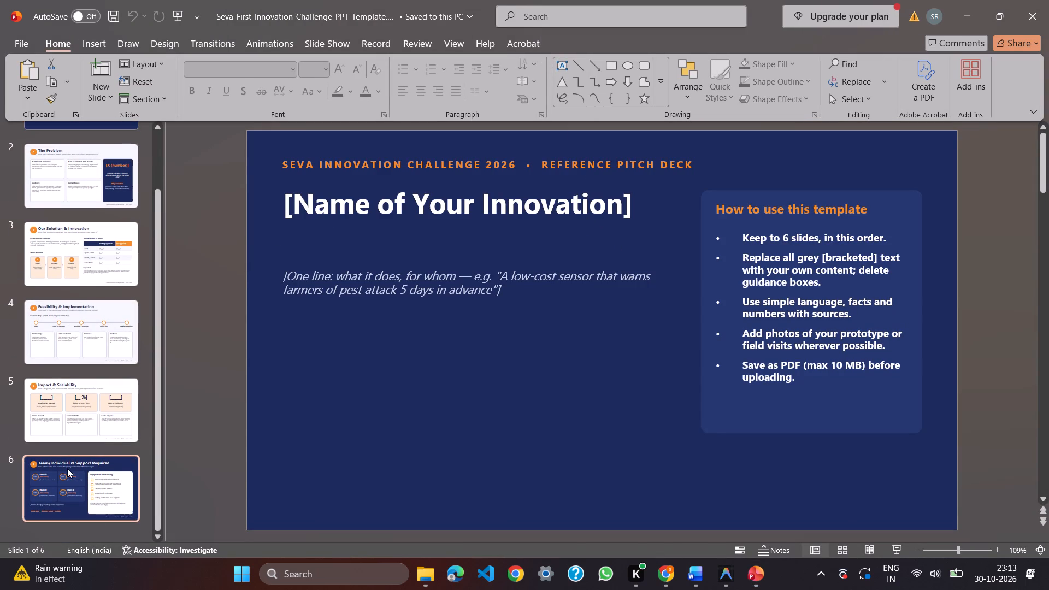
{"action": "scroll", "coordinate": [35, 289], "scroll_direction": "up", "scroll_amount": 4}
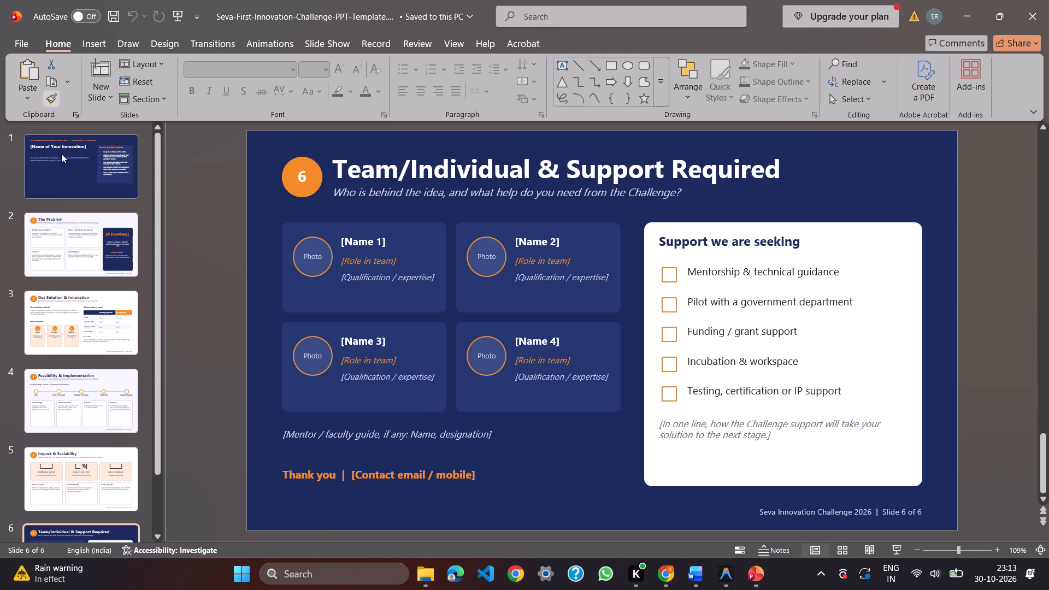
{"action": "left_click", "coordinate": [61, 154]}
{"action": "left_click", "coordinate": [74, 250]}
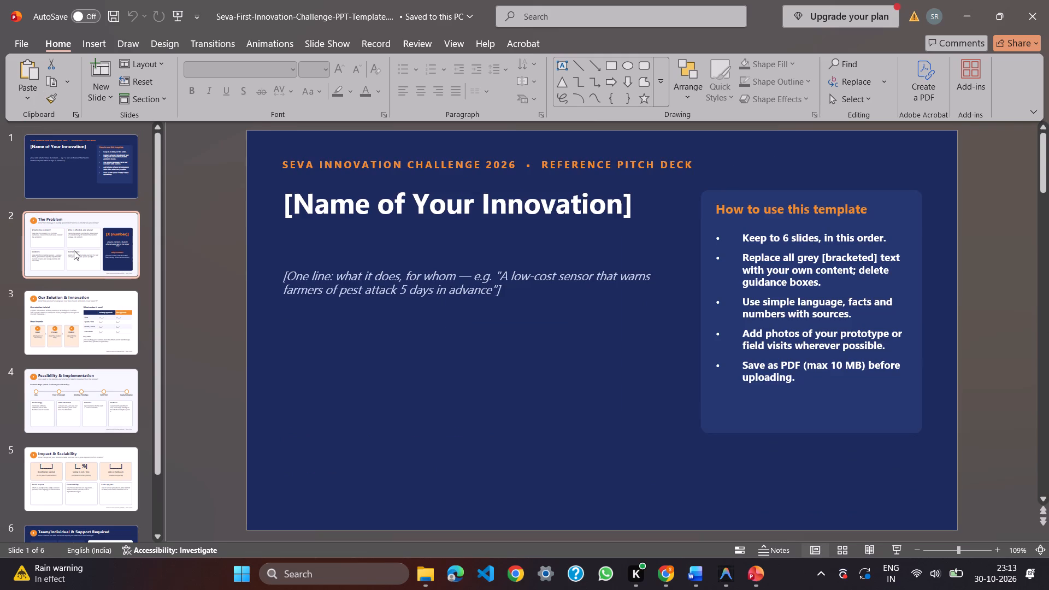
{"action": "left_click", "coordinate": [89, 355]}
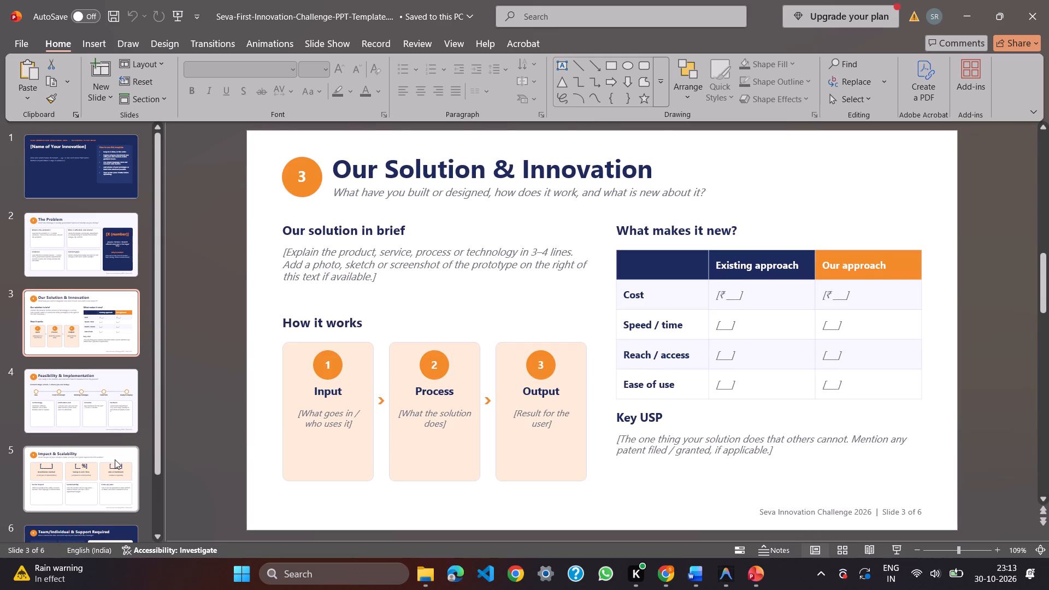
{"action": "left_click", "coordinate": [50, 407]}
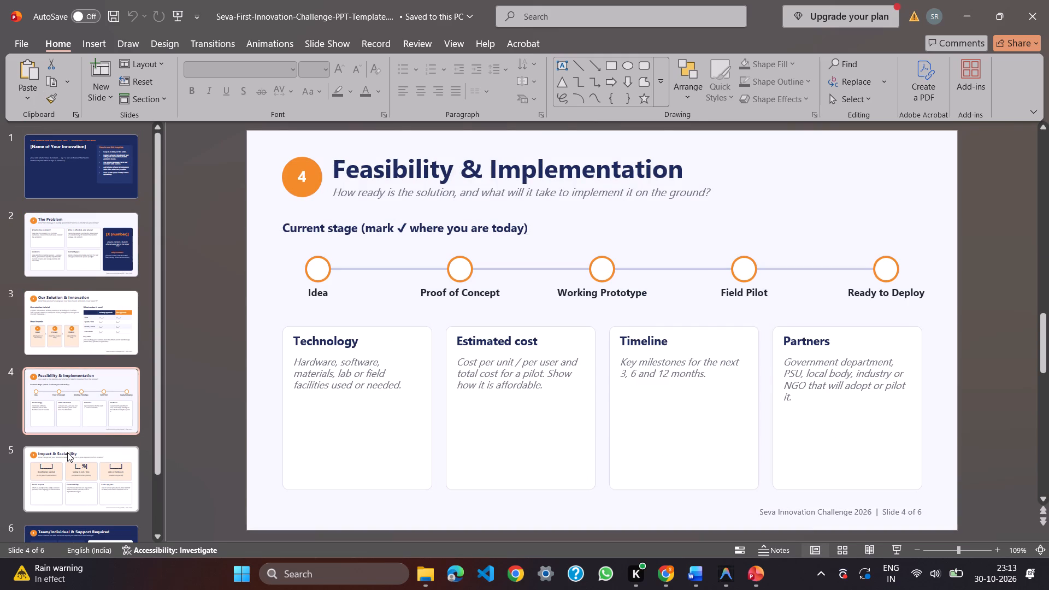
{"action": "left_click", "coordinate": [67, 452]}
{"action": "scroll", "coordinate": [67, 452], "scroll_direction": "down", "scroll_amount": 5}
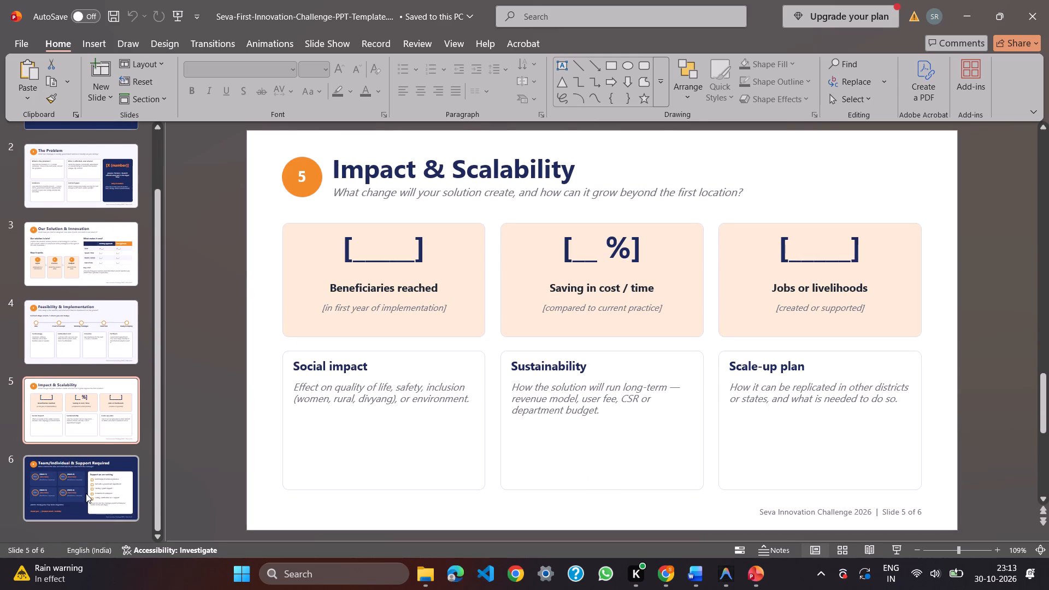
{"action": "left_click", "coordinate": [81, 475]}
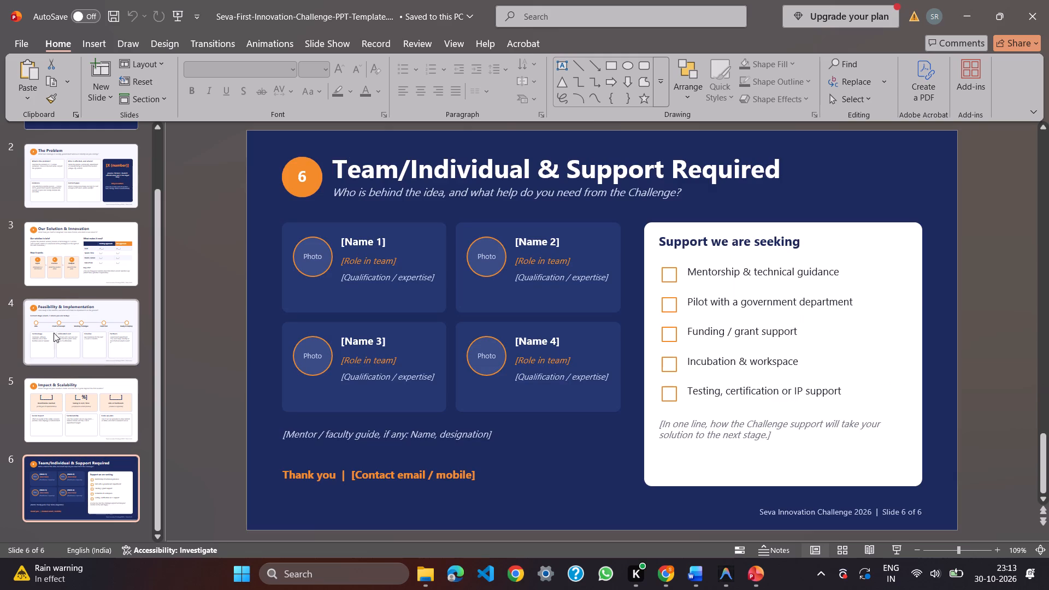
{"action": "left_click", "coordinate": [36, 387]}
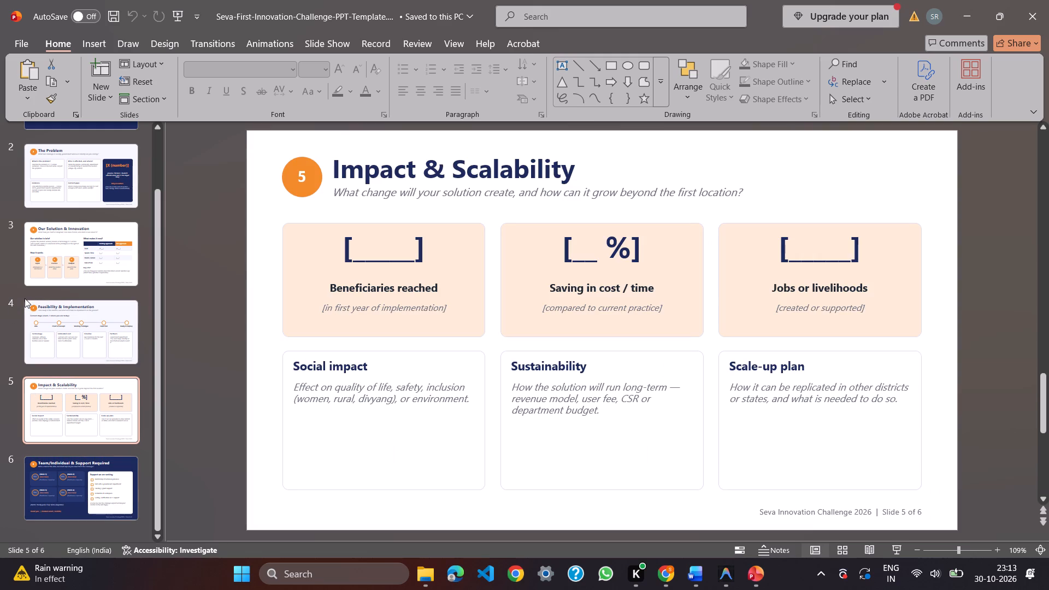
{"action": "scroll", "coordinate": [39, 282], "scroll_direction": "up", "scroll_amount": 8}
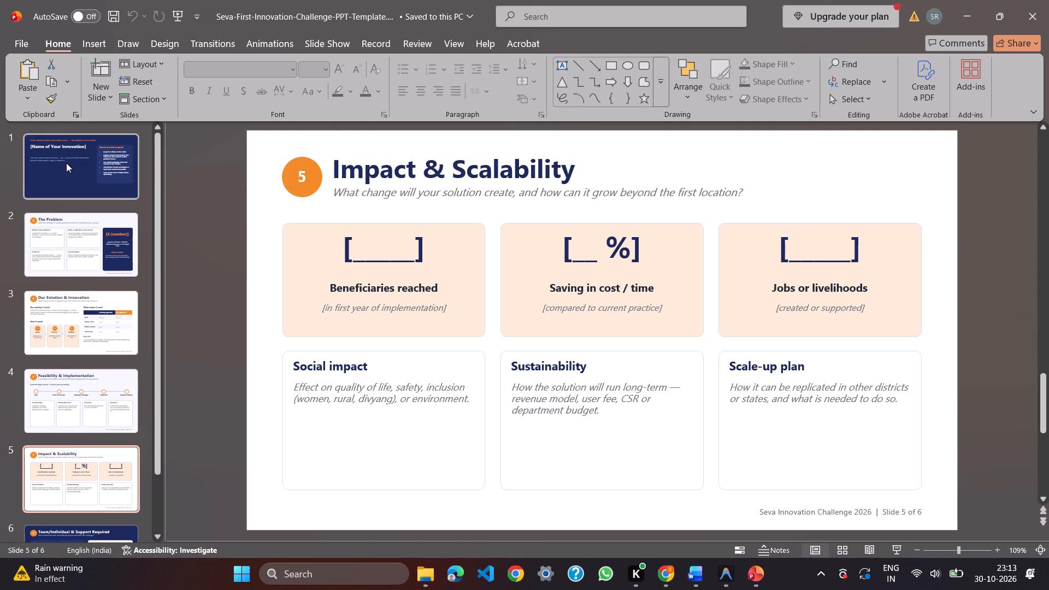
{"action": "left_click", "coordinate": [66, 163]}
{"action": "scroll", "coordinate": [100, 243], "scroll_direction": "up", "scroll_amount": 2}
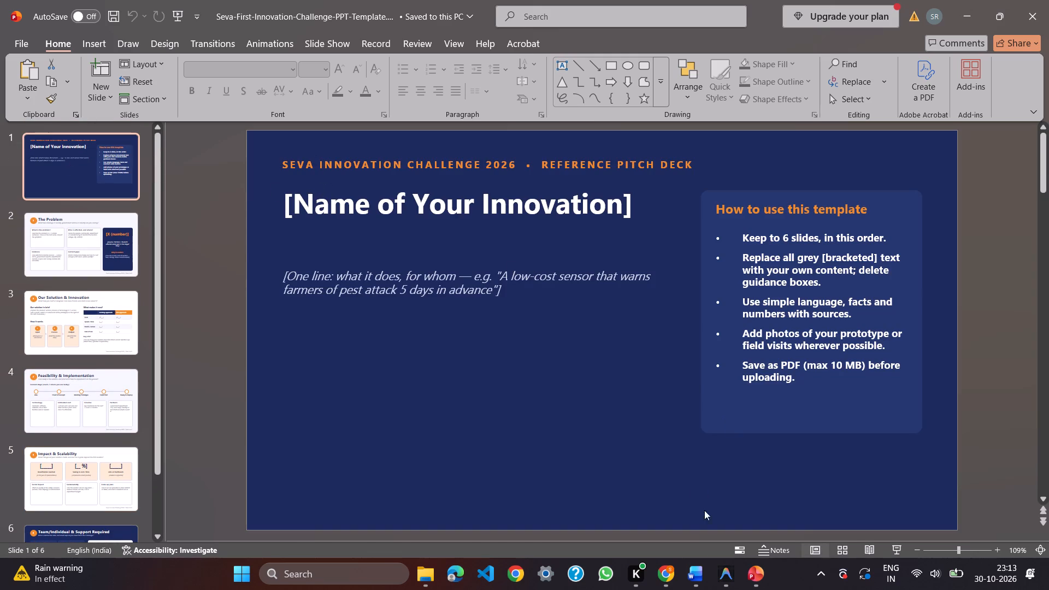
Switch to the SEVA Challenge 20 US Startups Shark Tank Pitch Book document in Word and view its opening page.
{"action": "left_click", "coordinate": [702, 570]}
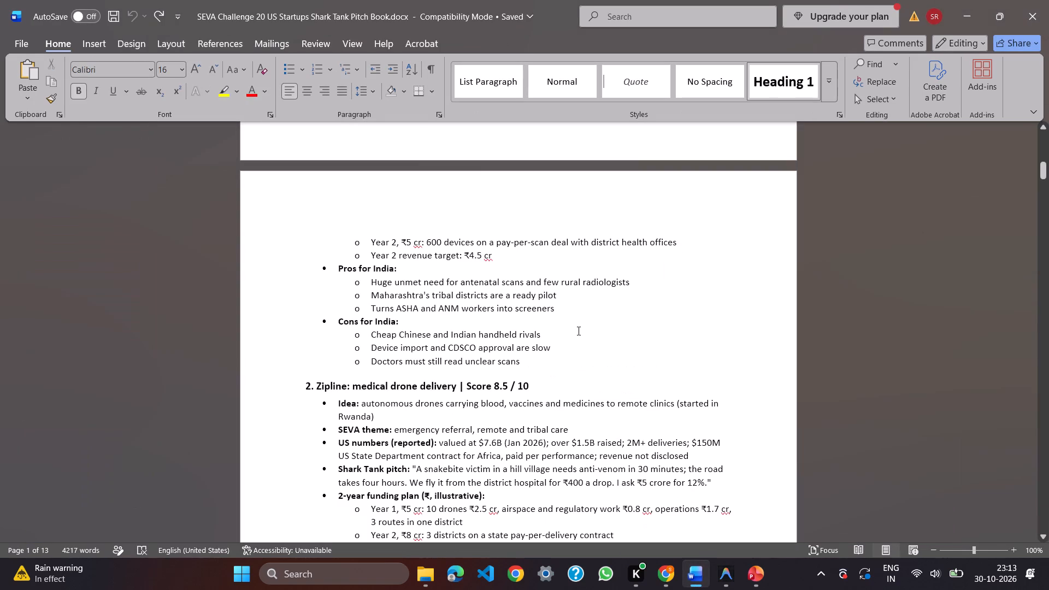
{"action": "scroll", "coordinate": [577, 331], "scroll_direction": "up", "scroll_amount": 18}
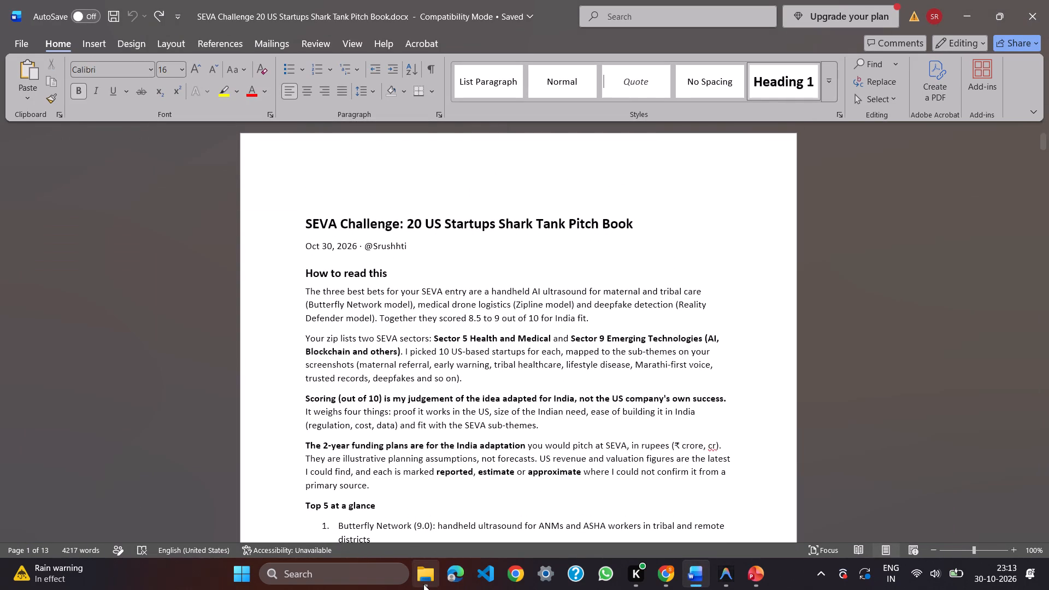
Open EDI Report Sections 6–11 Cold Chain Monitoring System (1).docx from Downloads and select the project title after "EDI Project Report:".
{"action": "left_click", "coordinate": [423, 584]}
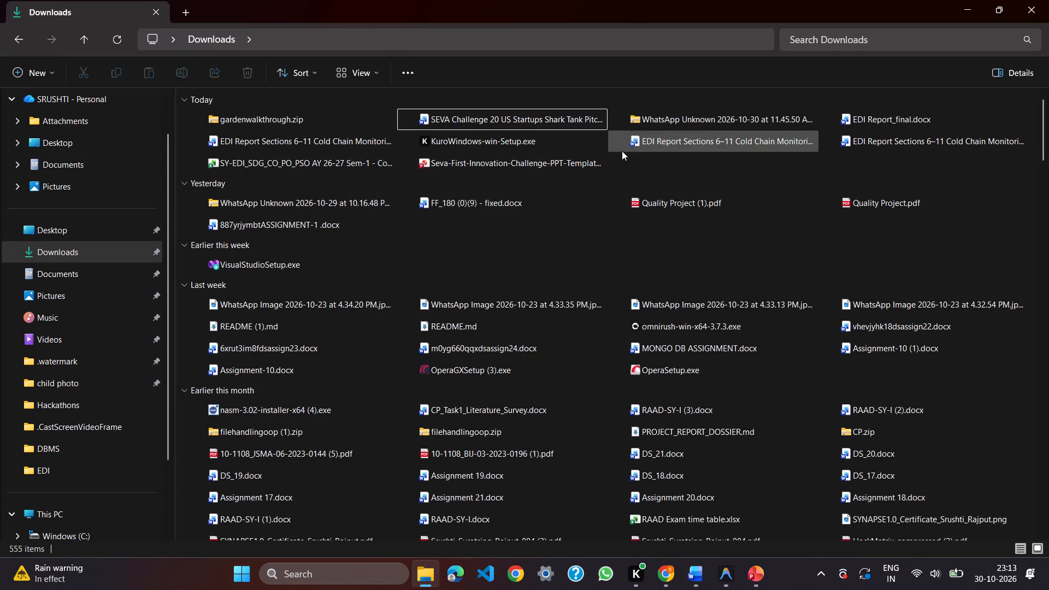
{"action": "double_click", "coordinate": [668, 143]}
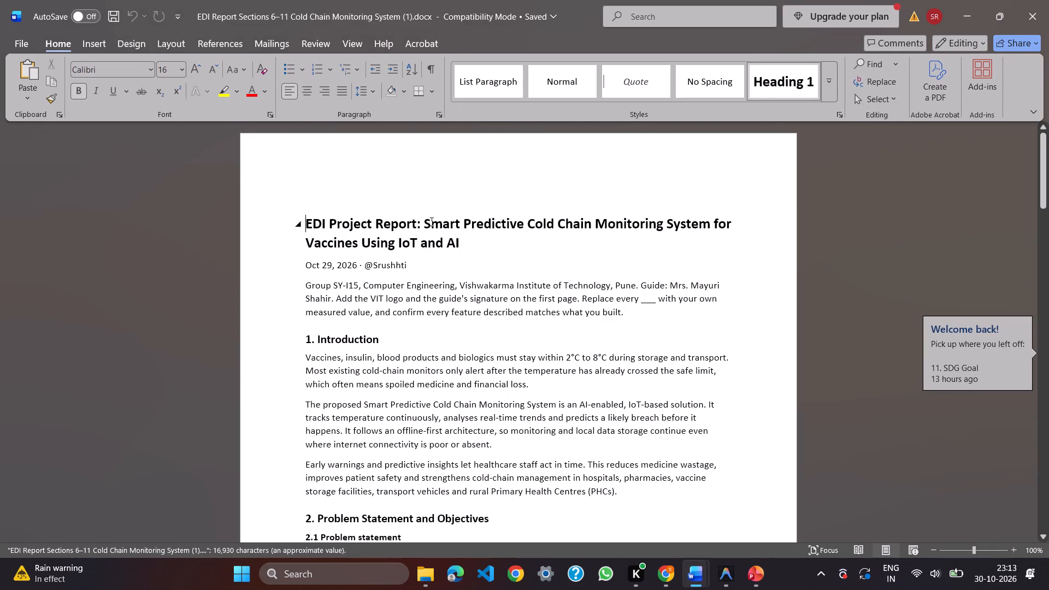
{"action": "left_click_drag", "start_coordinate": [426, 225], "coordinate": [480, 244]}
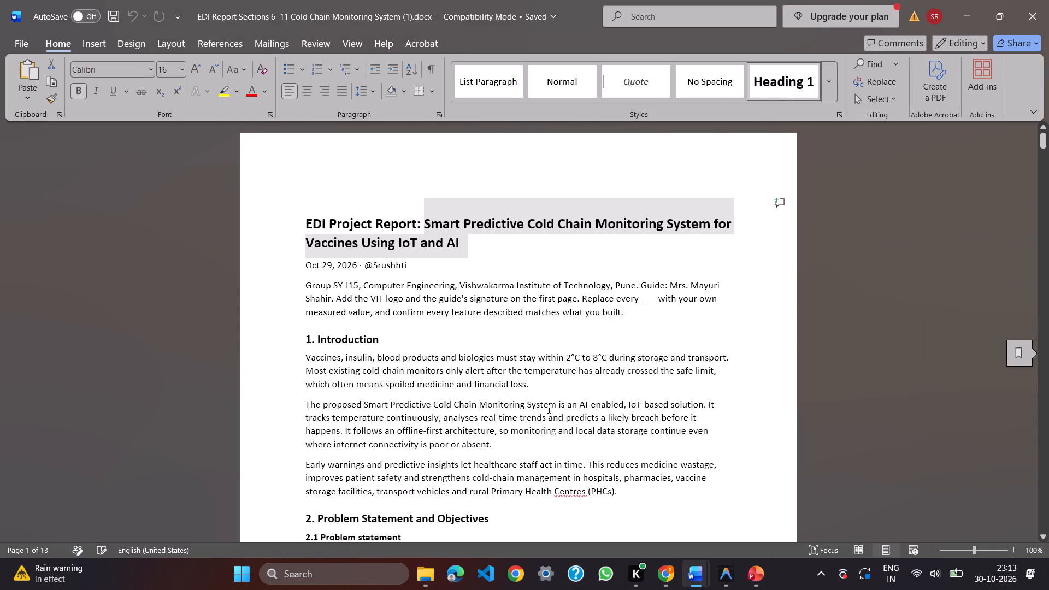
Open EDI Report.docx and the Smart Predictive Cold Chain Monitoring System presentation from the EDI folder in File Explorer.
{"action": "left_click", "coordinate": [427, 571]}
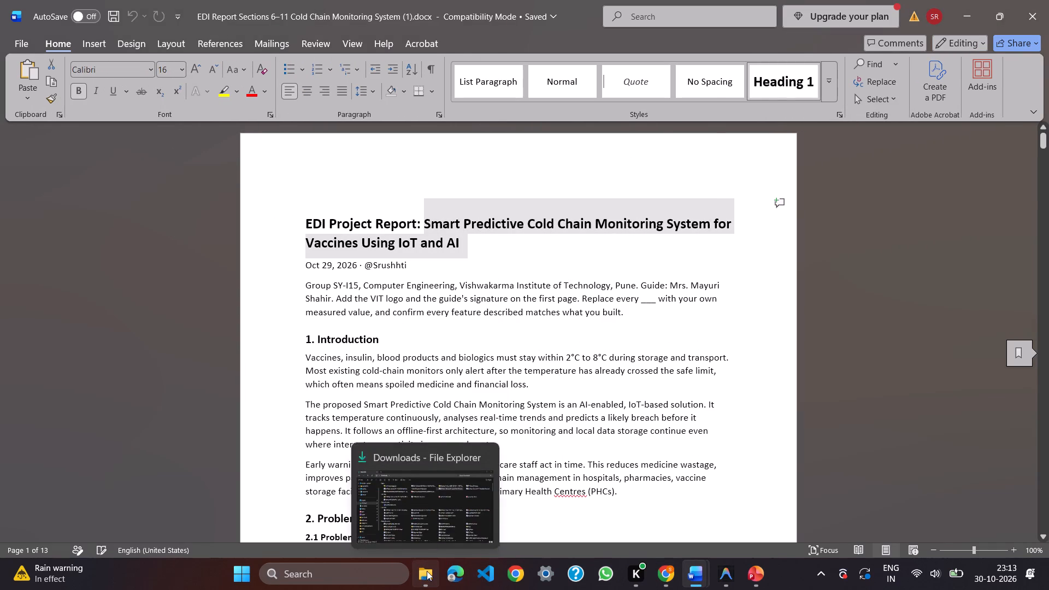
{"action": "double_click", "coordinate": [98, 464]}
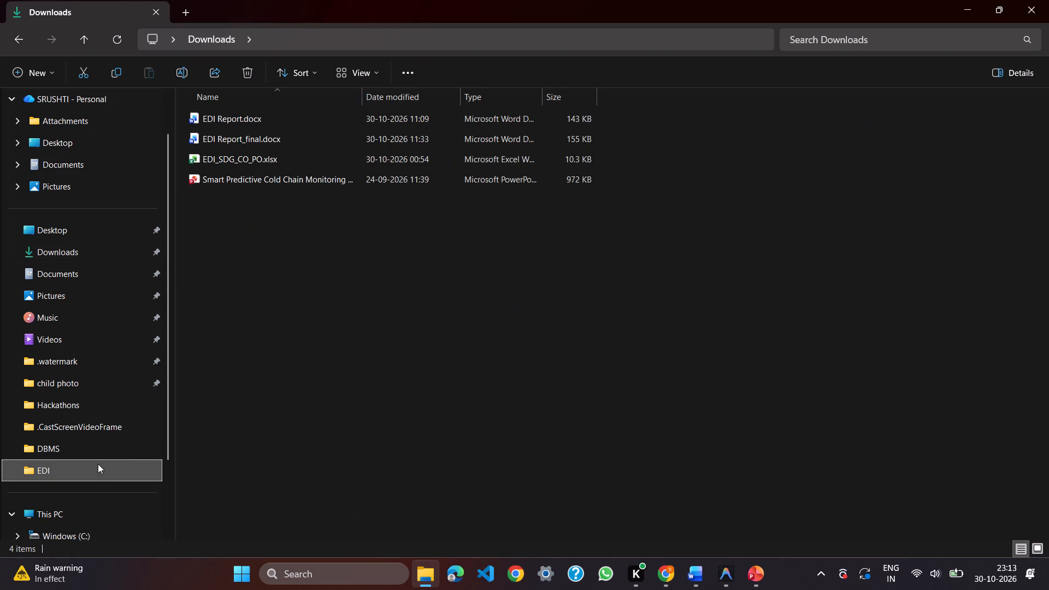
{"action": "double_click", "coordinate": [261, 122]}
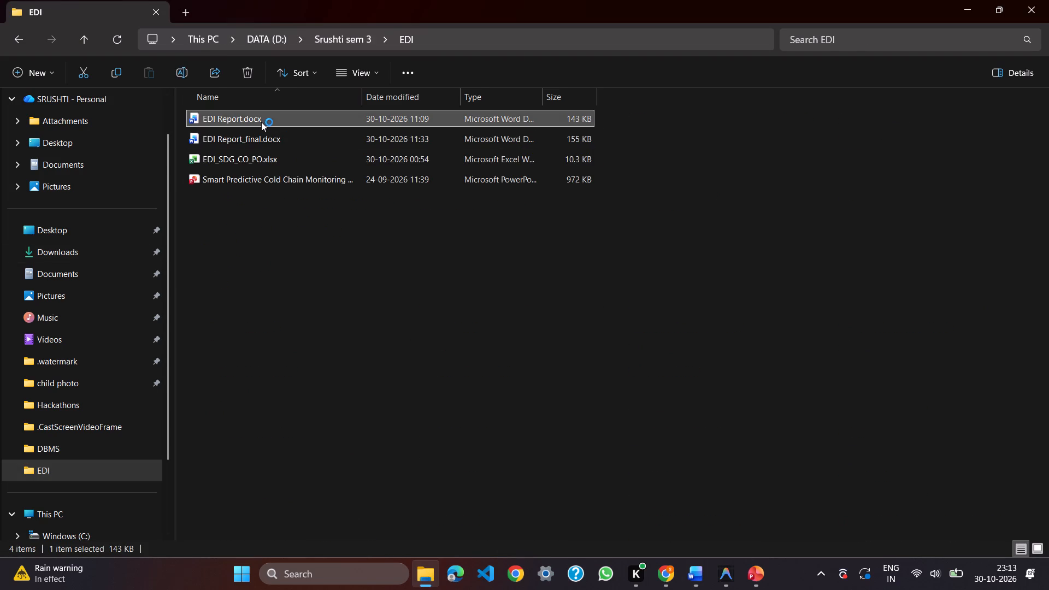
{"action": "left_click", "coordinate": [428, 575]}
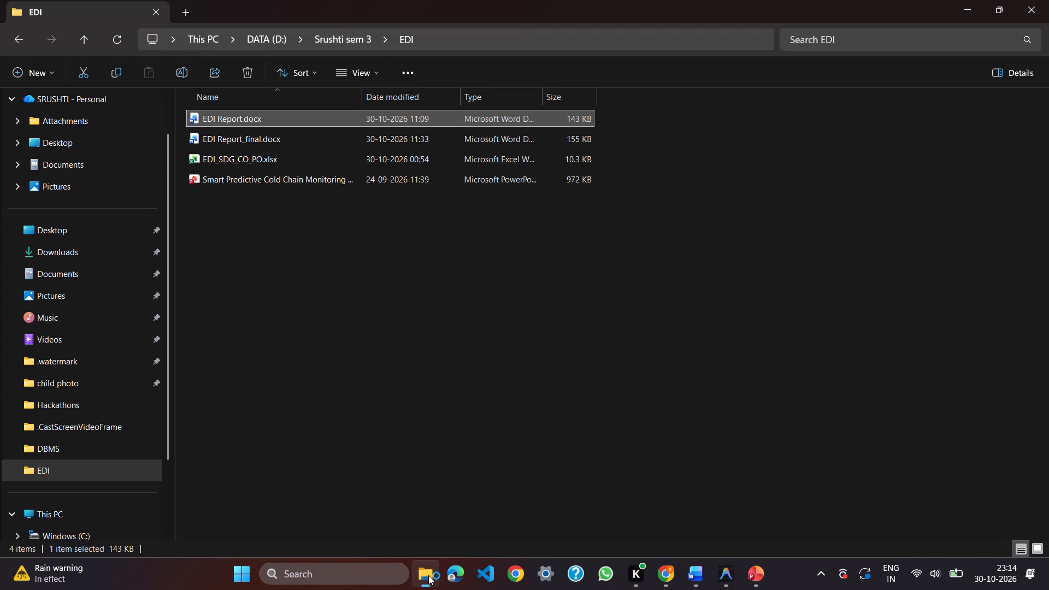
{"action": "double_click", "coordinate": [325, 172]}
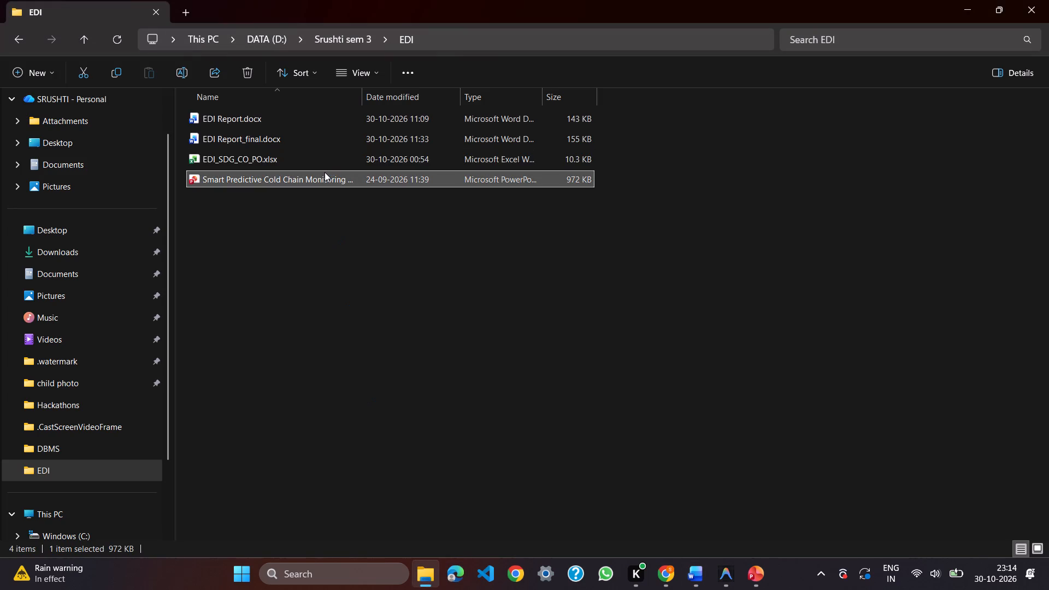
{"action": "double_click", "coordinate": [325, 172]}
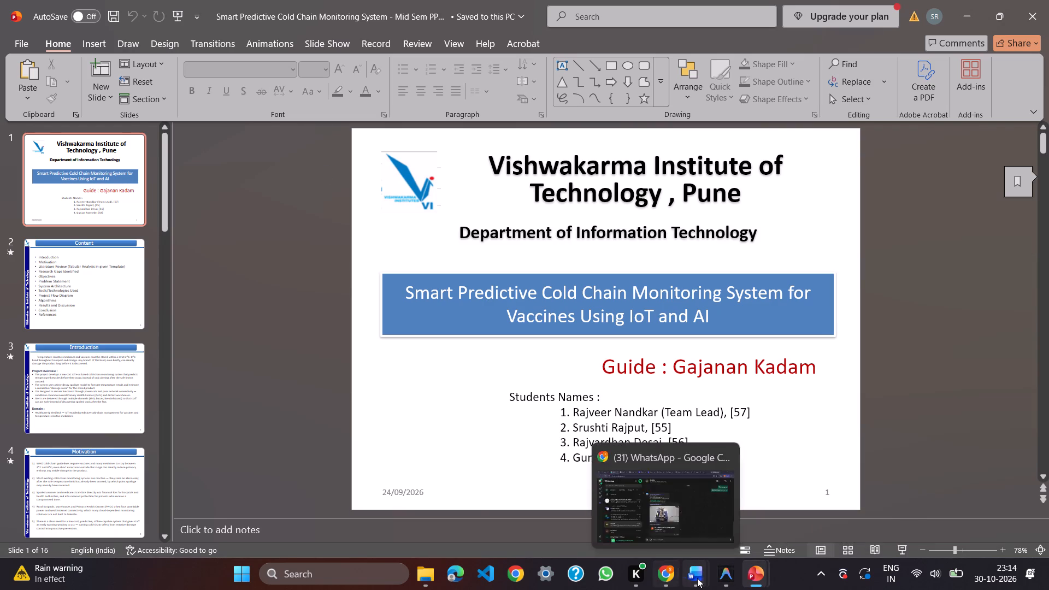
Arrange three windows together: the Seva template filling one half, with EDI Report.docx above the Cold Chain presentation in the other half.
{"action": "left_click_drag", "start_coordinate": [698, 578], "coordinate": [729, 577]}
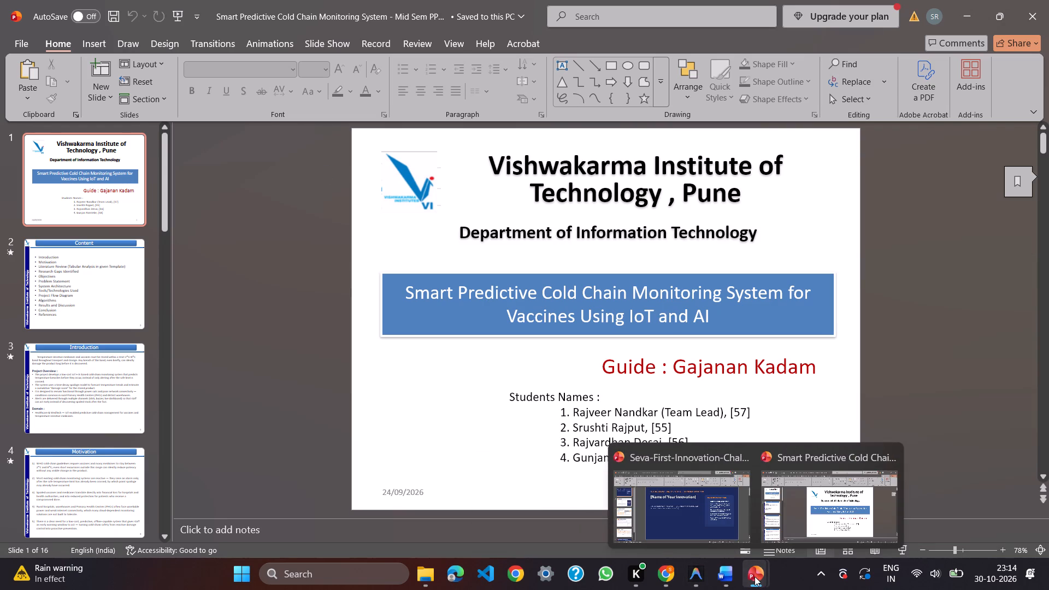
{"action": "left_click", "coordinate": [805, 512]}
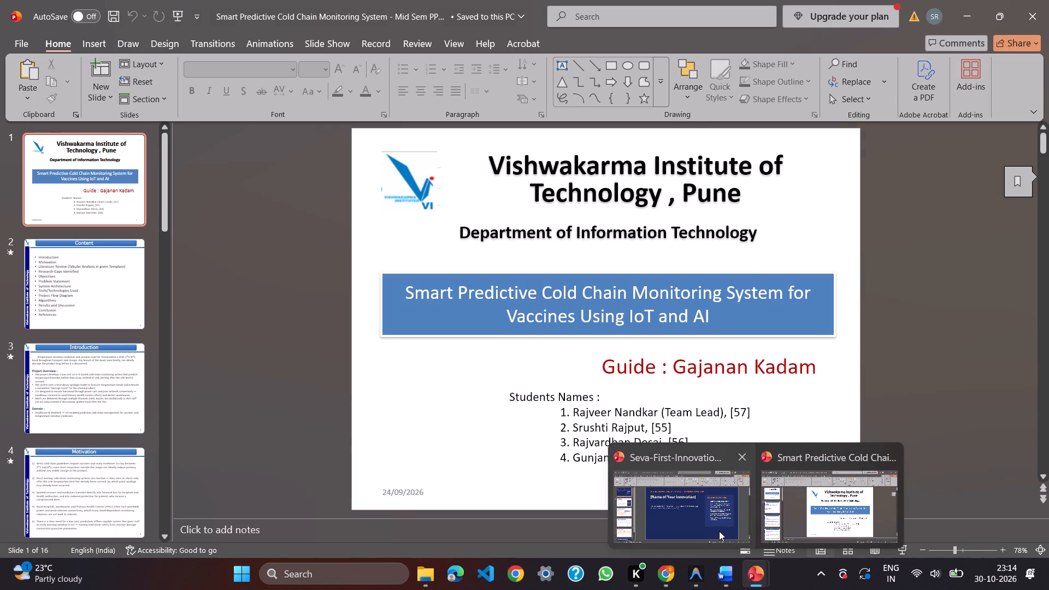
{"action": "left_click", "coordinate": [718, 529]}
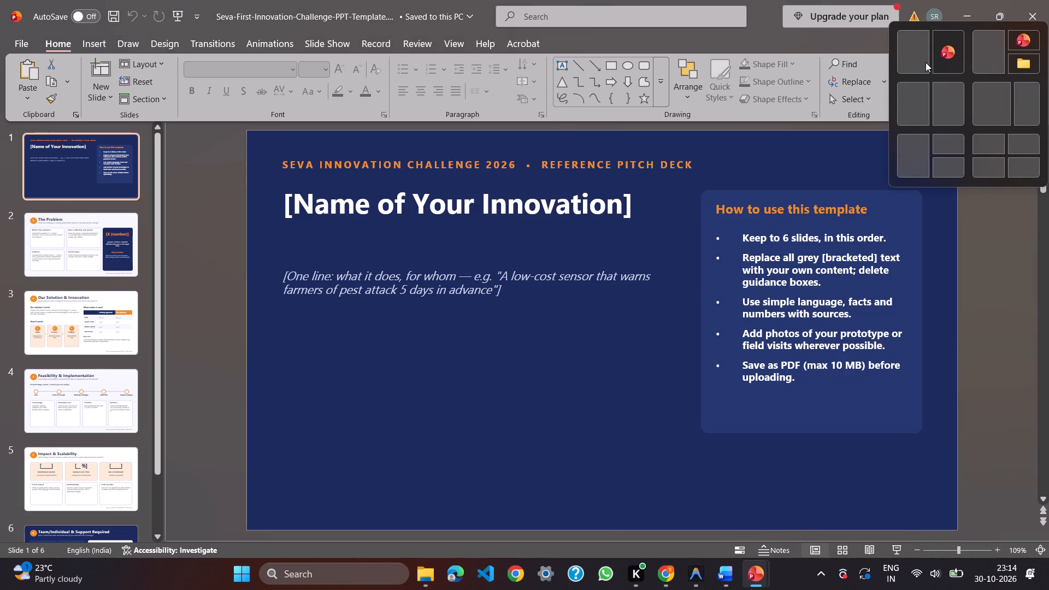
{"action": "left_click", "coordinate": [992, 56]}
{"action": "scroll", "coordinate": [947, 400], "scroll_direction": "down", "scroll_amount": 2}
{"action": "scroll", "coordinate": [947, 400], "scroll_direction": "up", "scroll_amount": 1}
{"action": "left_click", "coordinate": [1036, 286]}
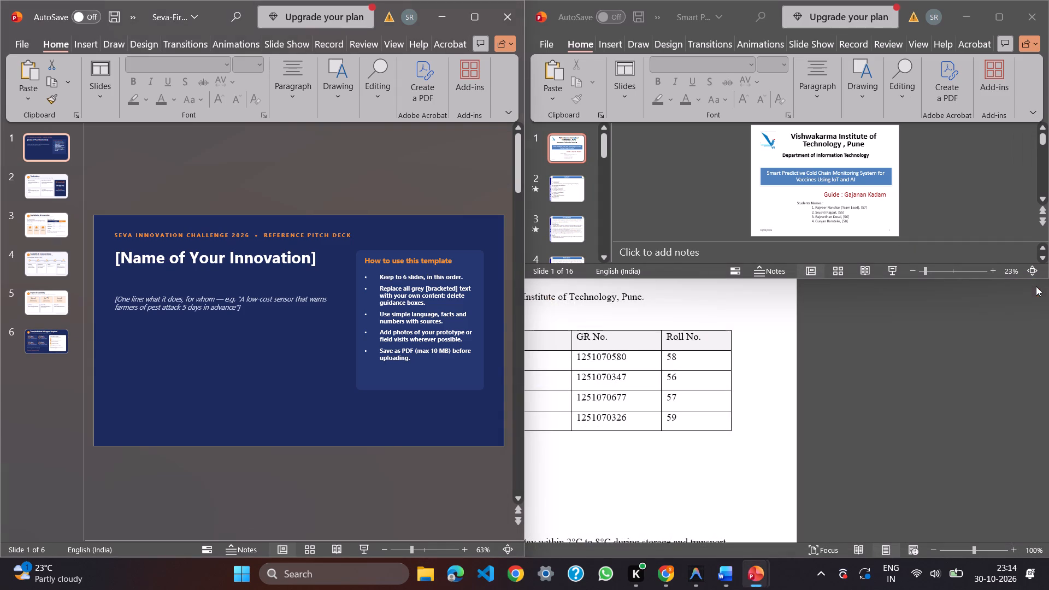
{"action": "left_click", "coordinate": [722, 578]}
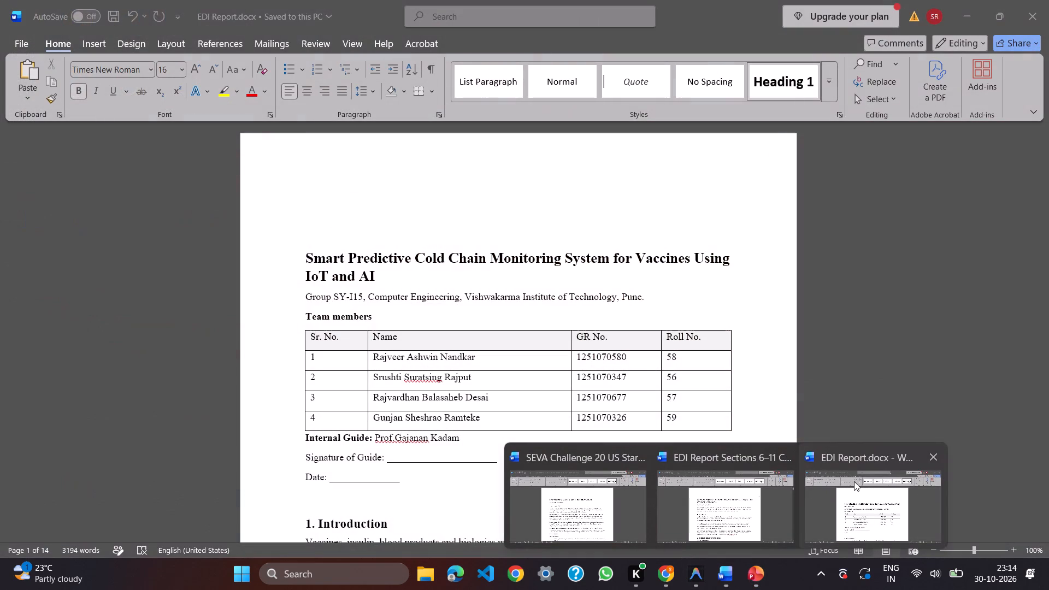
{"action": "left_click", "coordinate": [854, 481]}
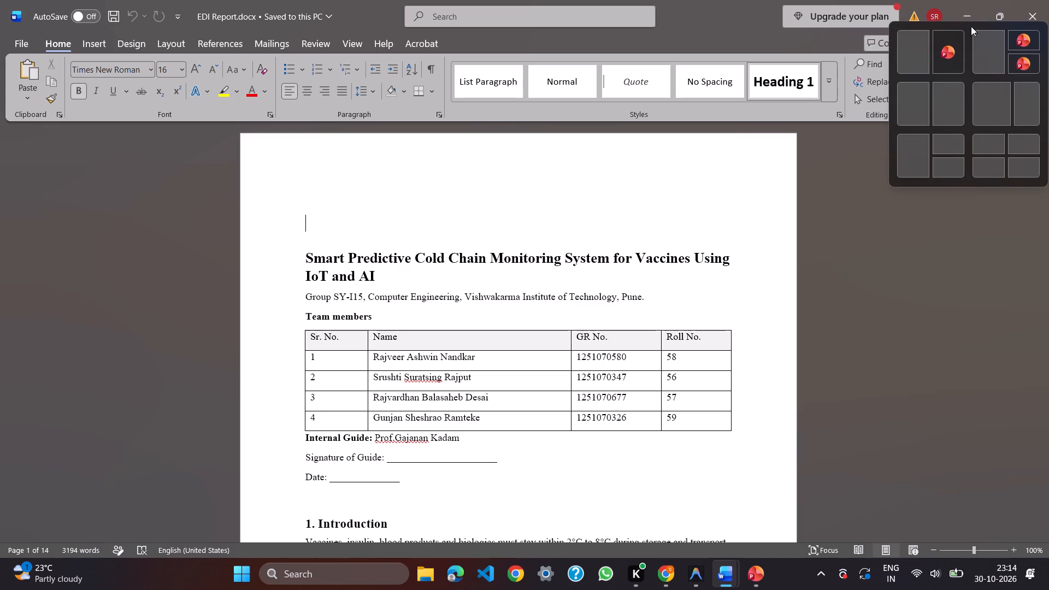
{"action": "left_click", "coordinate": [983, 61]}
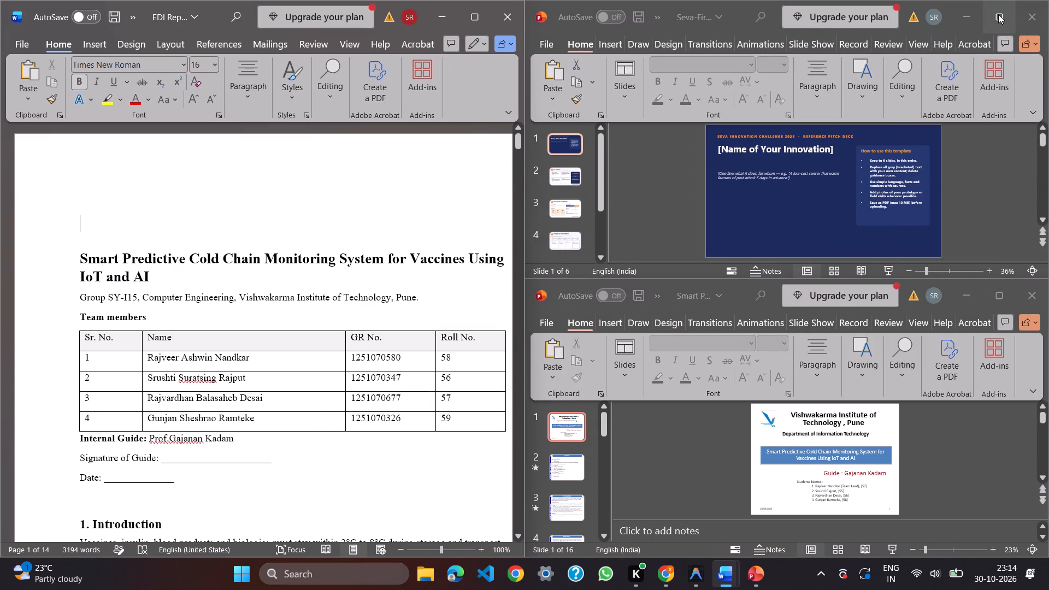
{"action": "left_click", "coordinate": [983, 44]}
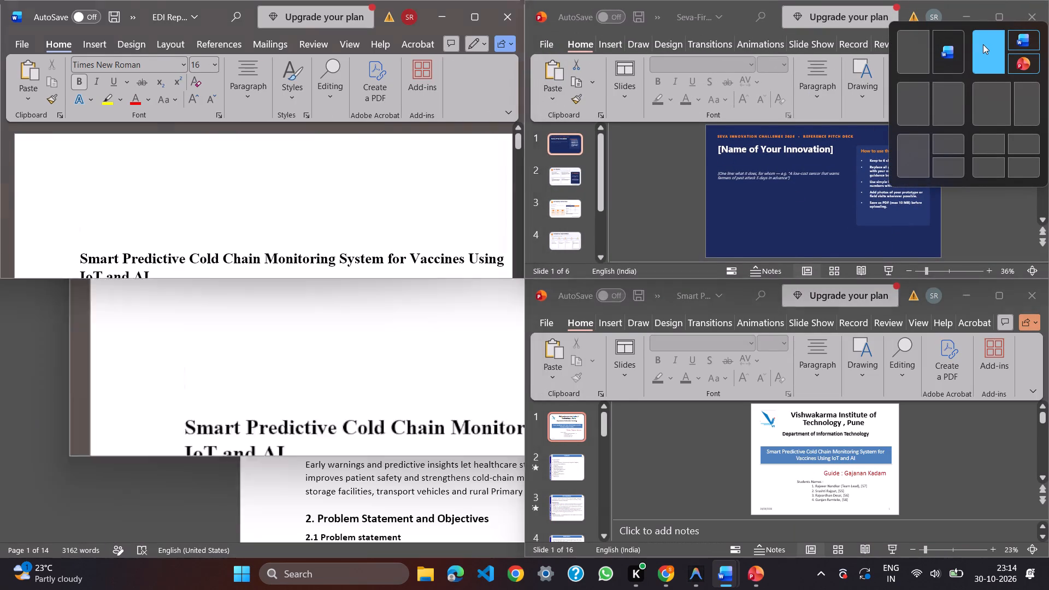
Copy the title "Smart Predictive Cold Chain Monitoring System for Vaccines Using IoT and AI" from EDI Report.docx.
{"action": "scroll", "coordinate": [851, 97], "scroll_direction": "down", "scroll_amount": 2}
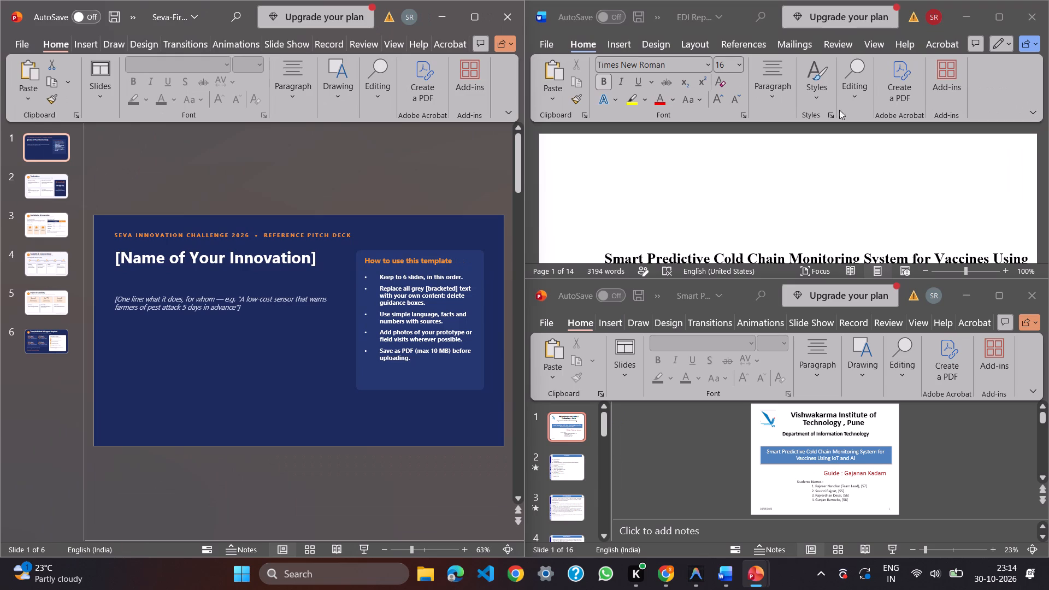
{"action": "scroll", "coordinate": [768, 174], "scroll_direction": "down", "scroll_amount": 2}
{"action": "scroll", "coordinate": [768, 174], "scroll_direction": "up", "scroll_amount": 1}
{"action": "scroll", "coordinate": [768, 174], "scroll_direction": "down", "scroll_amount": 1}
{"action": "scroll", "coordinate": [768, 174], "scroll_direction": "up", "scroll_amount": 1}
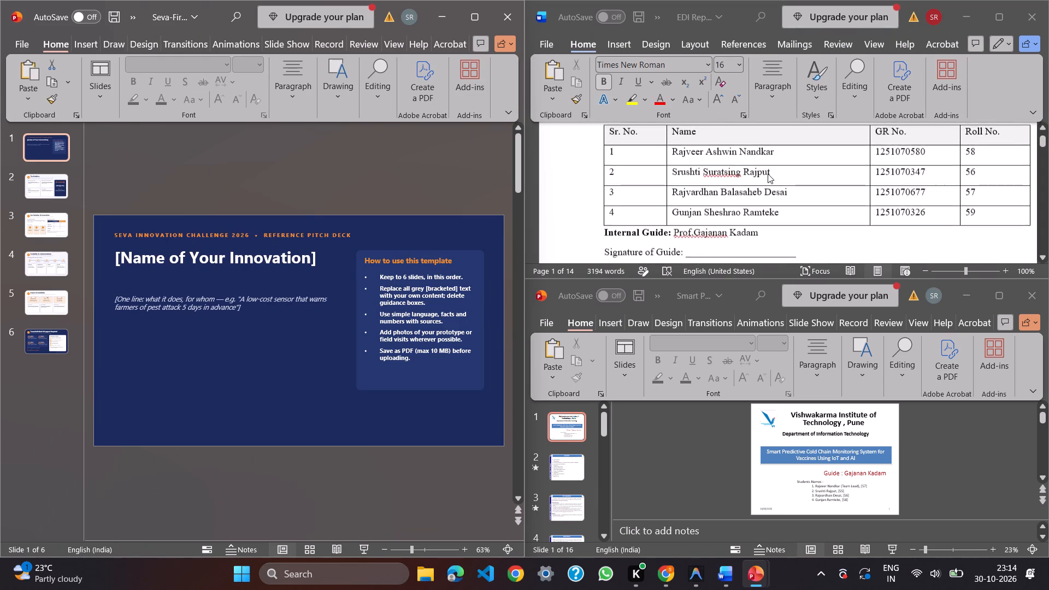
{"action": "scroll", "coordinate": [768, 174], "scroll_direction": "up", "scroll_amount": 2}
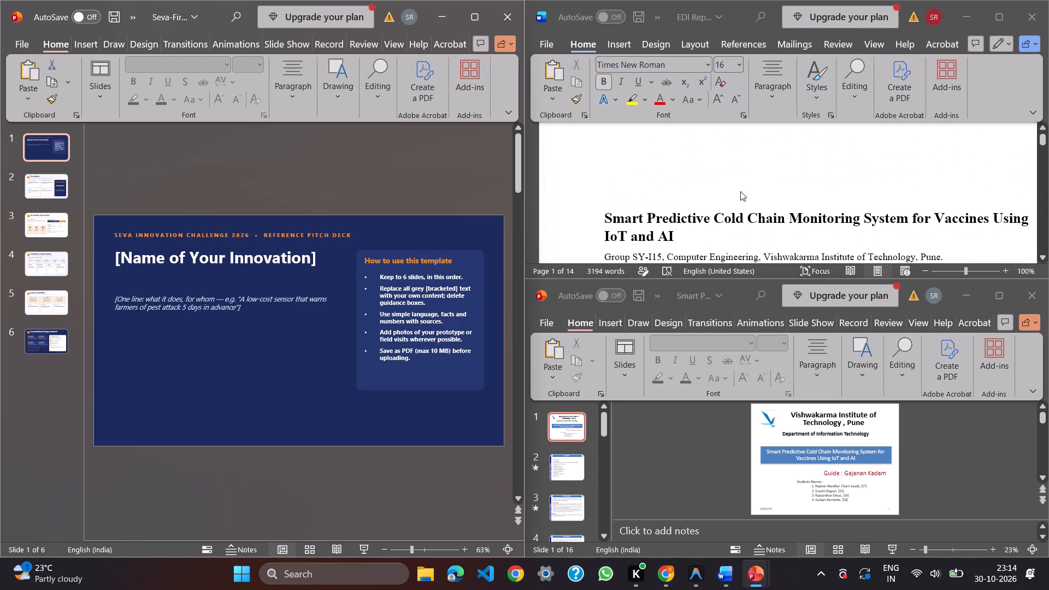
{"action": "left_click_drag", "start_coordinate": [682, 233], "coordinate": [630, 227]}
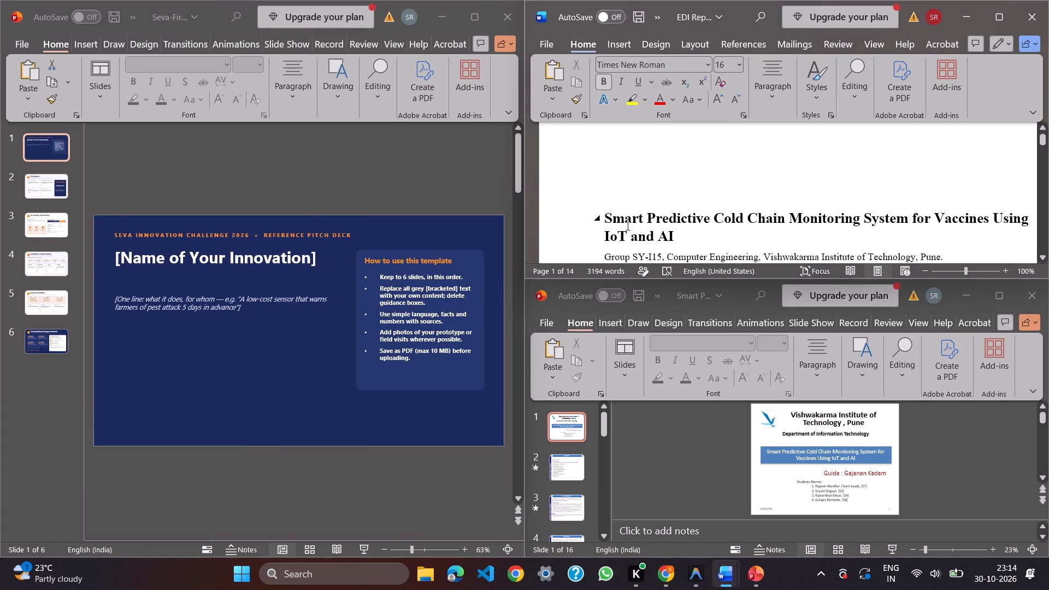
{"action": "left_click_drag", "start_coordinate": [605, 216], "coordinate": [674, 241]}
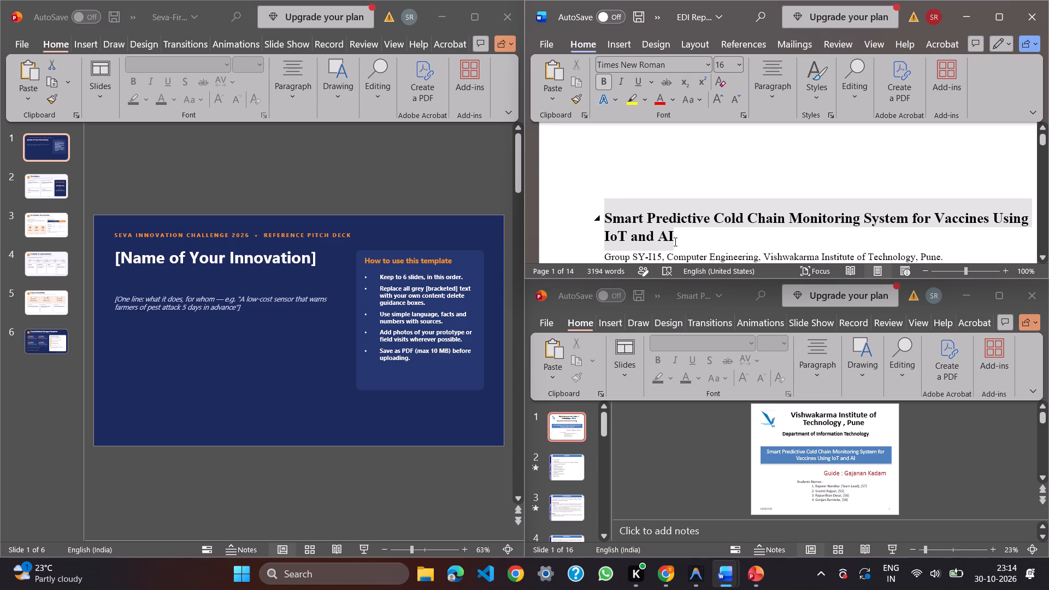
{"action": "left_click_drag", "start_coordinate": [674, 241], "coordinate": [674, 241]}
{"action": "key", "text": "ctrl+c"}
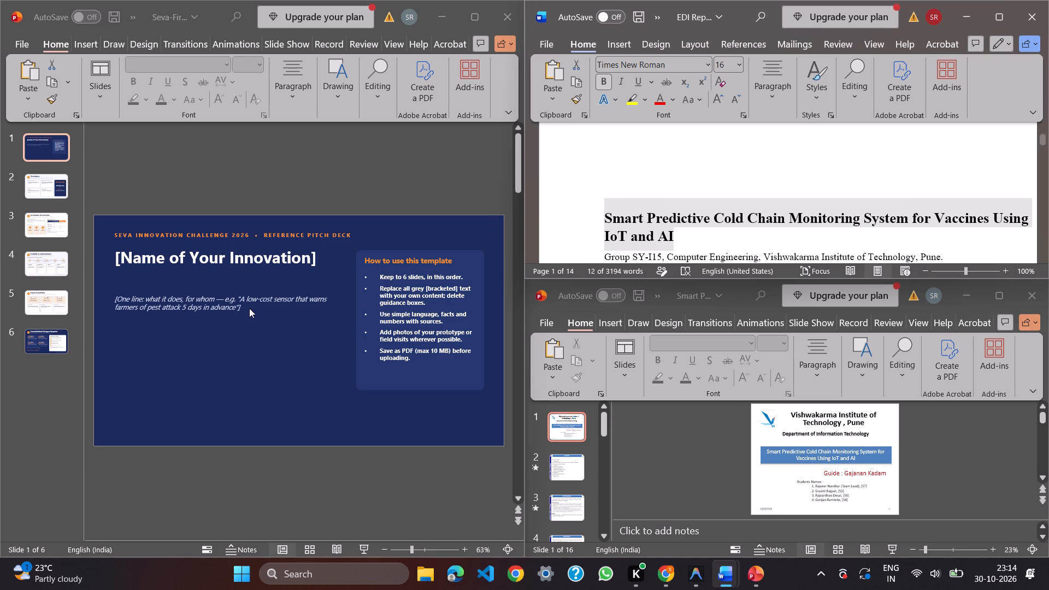
Delete the "Name of Your Innovation" placeholder text and its closing bracket from the title on slide 1 of the Seva template.
{"action": "left_click", "coordinate": [309, 257]}
{"action": "left_click_drag", "start_coordinate": [309, 257], "coordinate": [206, 274]}
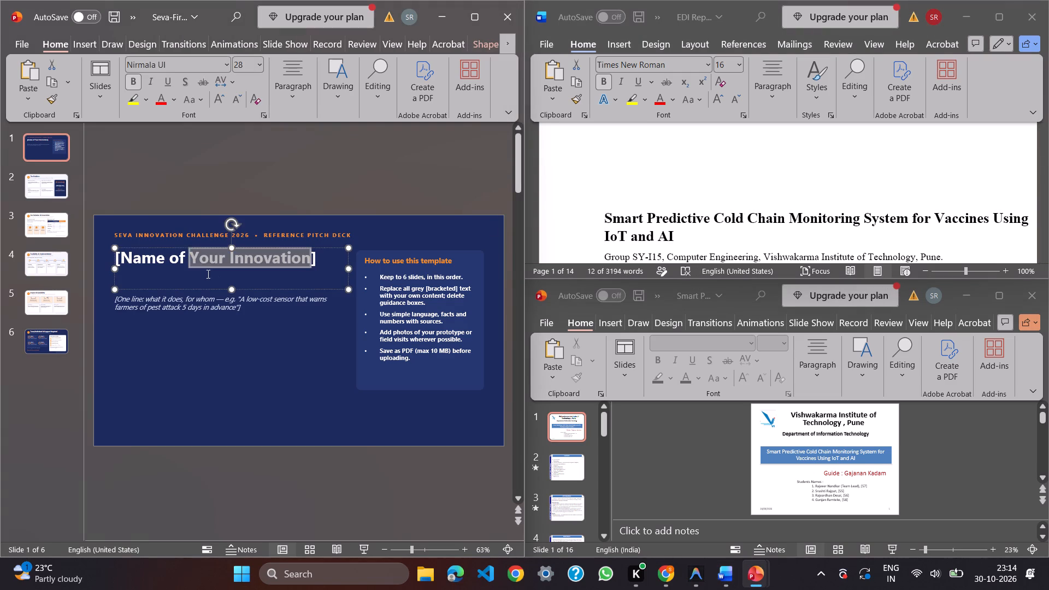
{"action": "left_click_drag", "start_coordinate": [206, 274], "coordinate": [140, 259]}
{"action": "key", "text": "BackSpace"}
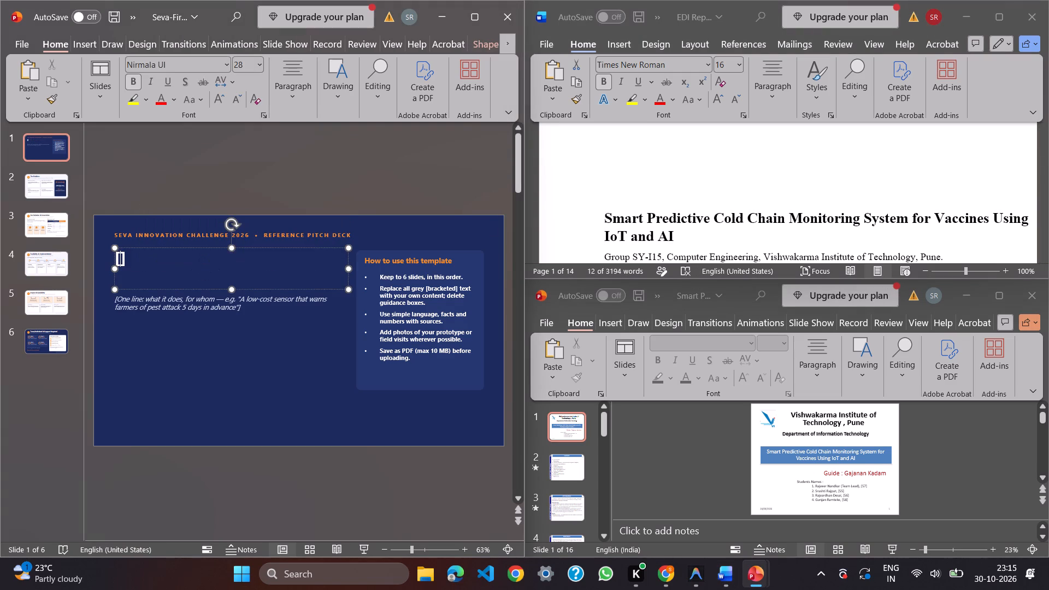
{"action": "key", "text": "Delete"}
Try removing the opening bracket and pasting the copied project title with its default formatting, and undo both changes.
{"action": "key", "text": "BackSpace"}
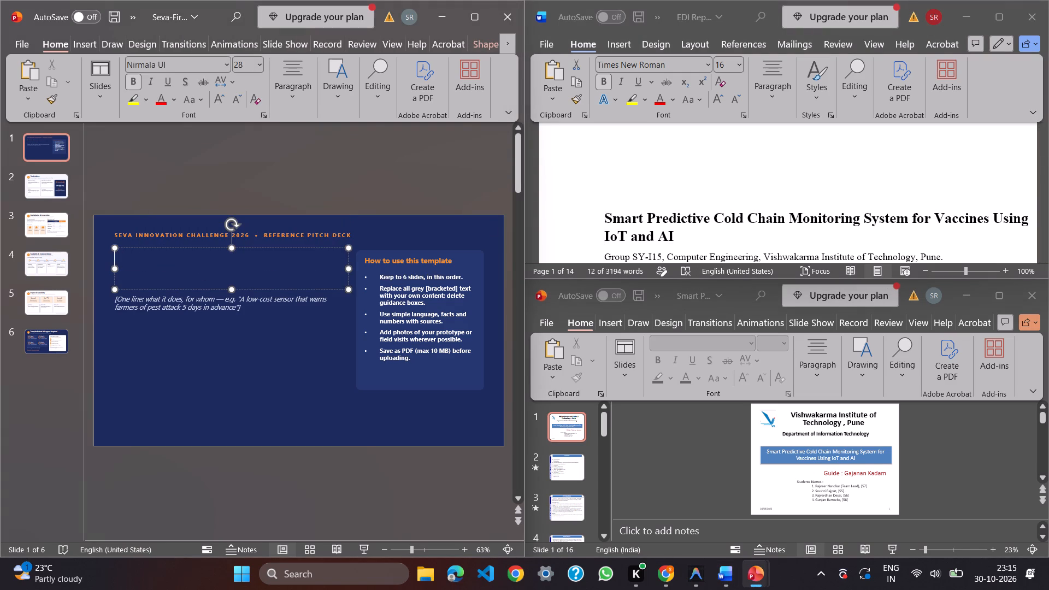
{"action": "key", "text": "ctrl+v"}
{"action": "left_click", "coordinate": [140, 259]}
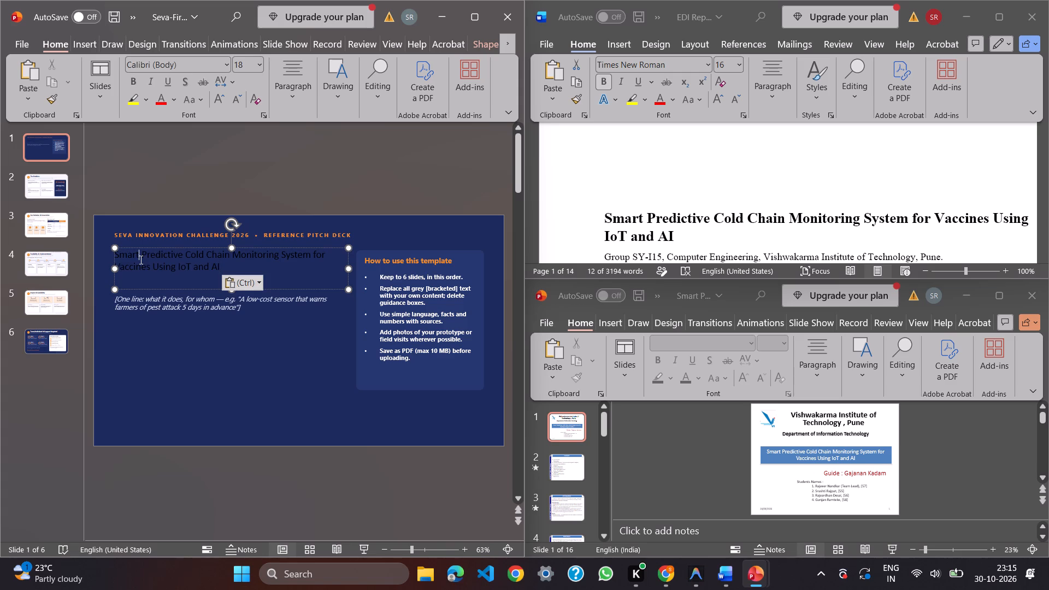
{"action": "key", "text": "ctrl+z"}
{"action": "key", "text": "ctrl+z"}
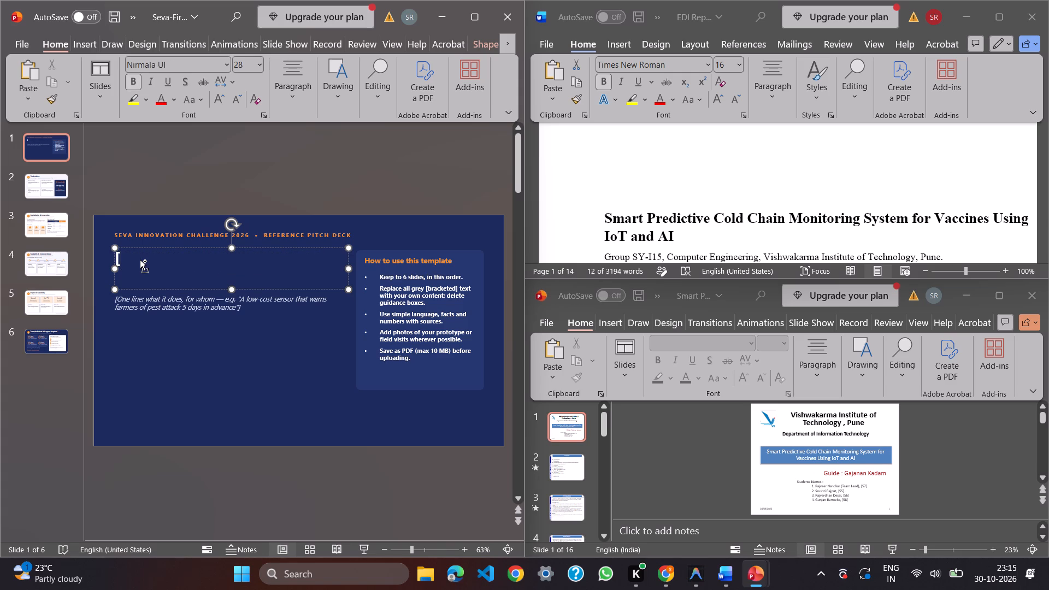
Paste "Smart Predictive Cold Chain Monitoring System for Vaccines Using IoT and AI" as the slide 1 title and remove the opening bracket.
{"action": "key", "text": "ctrl+v"}
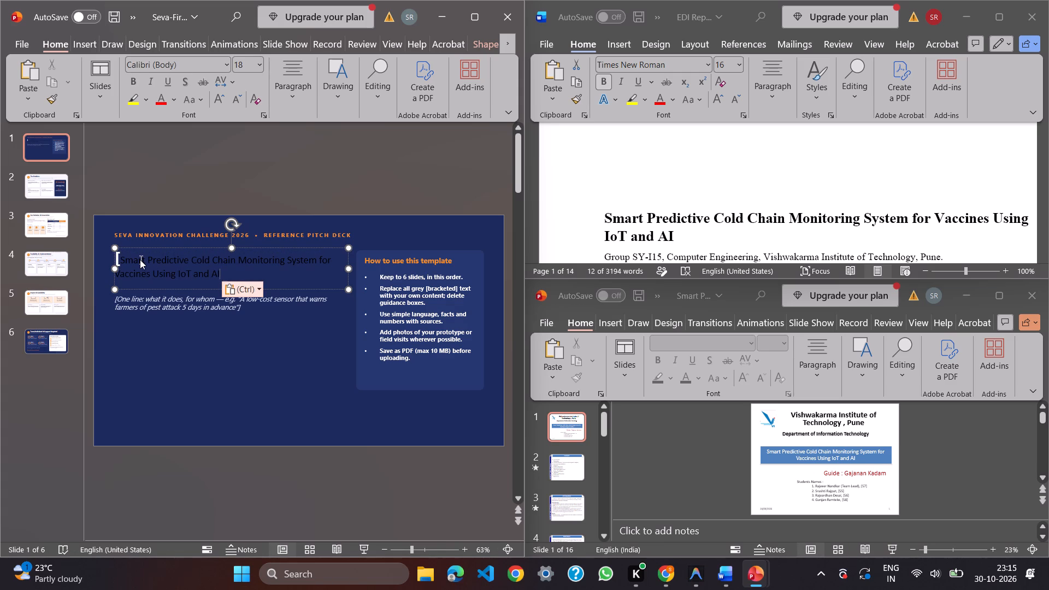
{"action": "key", "text": "Up"}
{"action": "key", "text": "Left"}
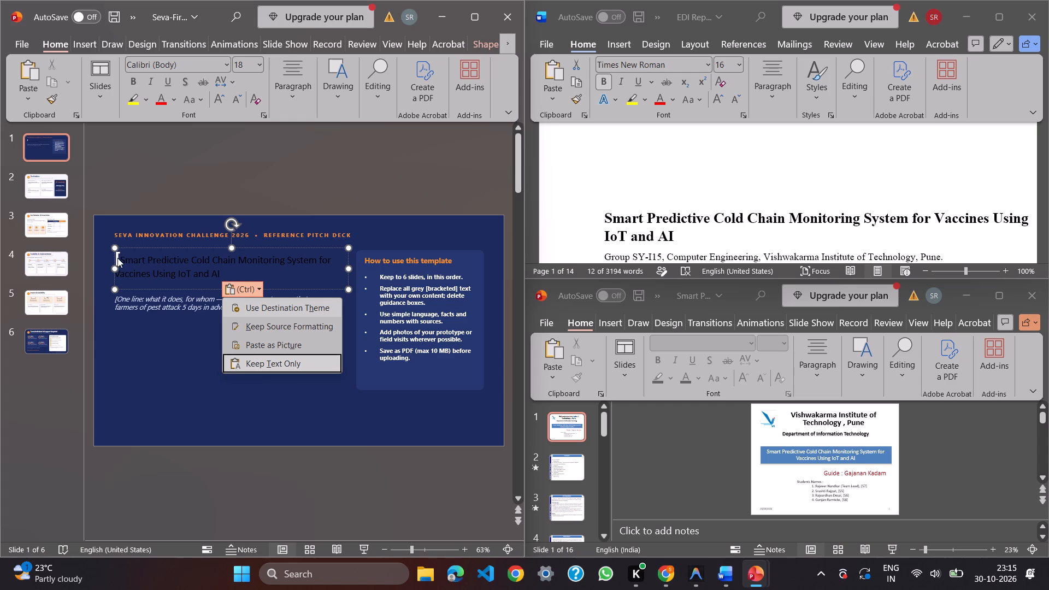
{"action": "left_click_drag", "start_coordinate": [117, 258], "coordinate": [123, 260]}
{"action": "left_click", "coordinate": [124, 260]}
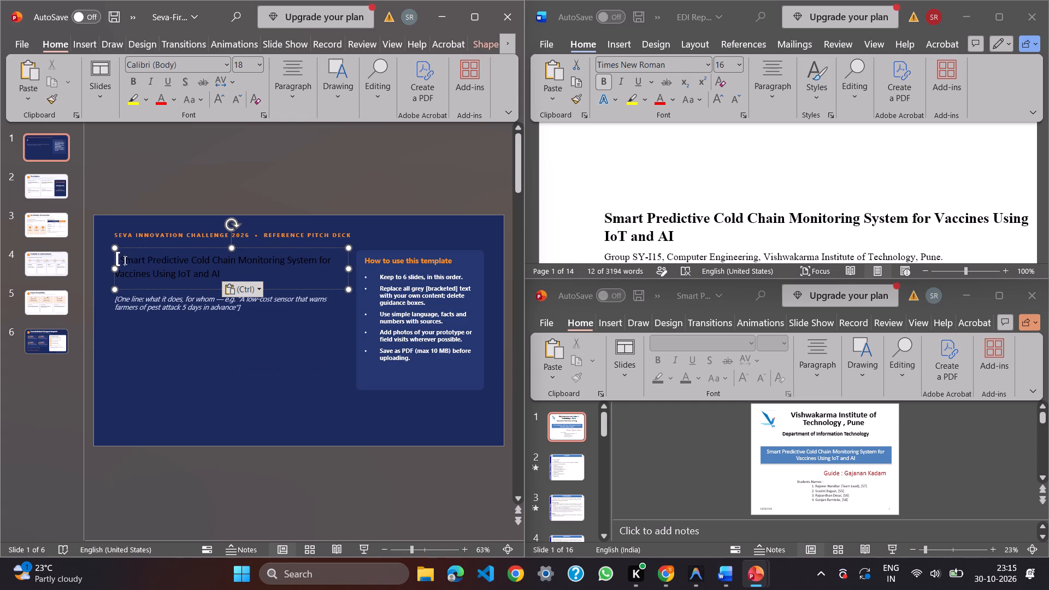
{"action": "key", "text": "Left"}
{"action": "key", "text": "BackSpace"}
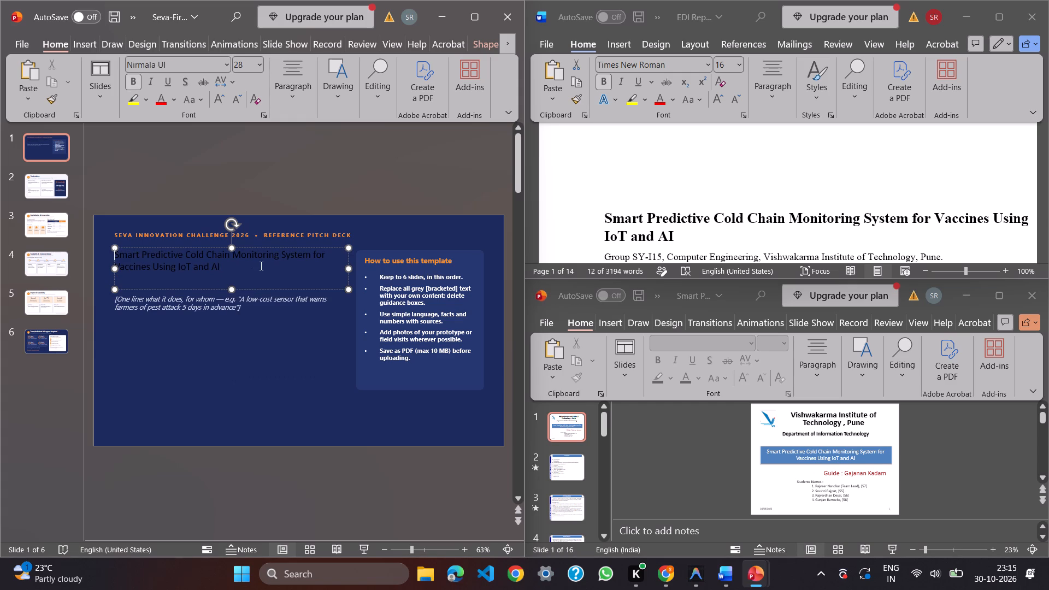
Format the whole pasted project title on slide 1 as bold with white font colour.
{"action": "left_click_drag", "start_coordinate": [228, 264], "coordinate": [143, 256]}
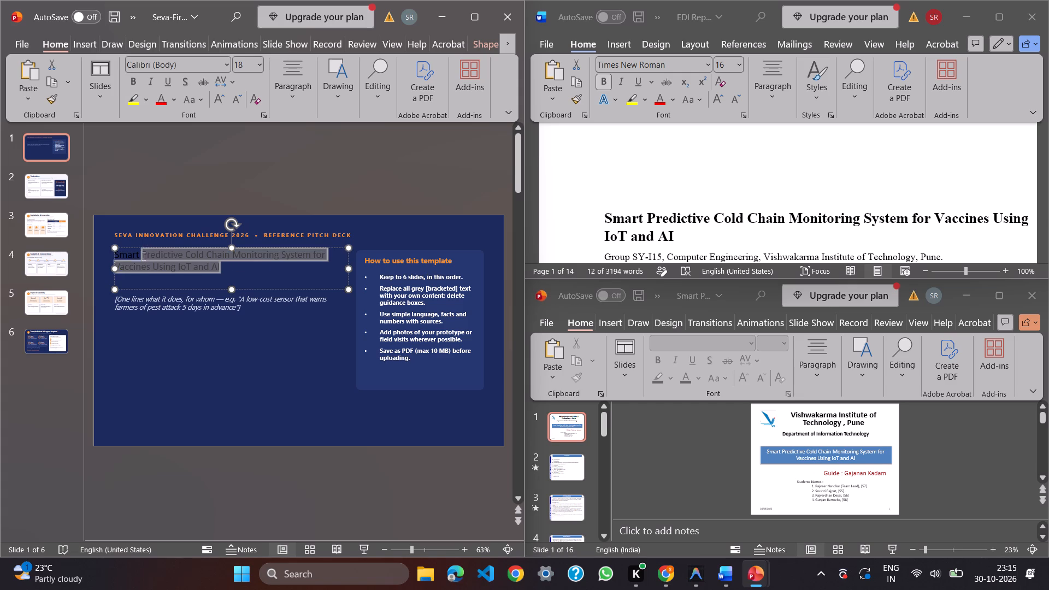
{"action": "left_click_drag", "start_coordinate": [143, 256], "coordinate": [120, 252]}
{"action": "left_click", "coordinate": [134, 235]}
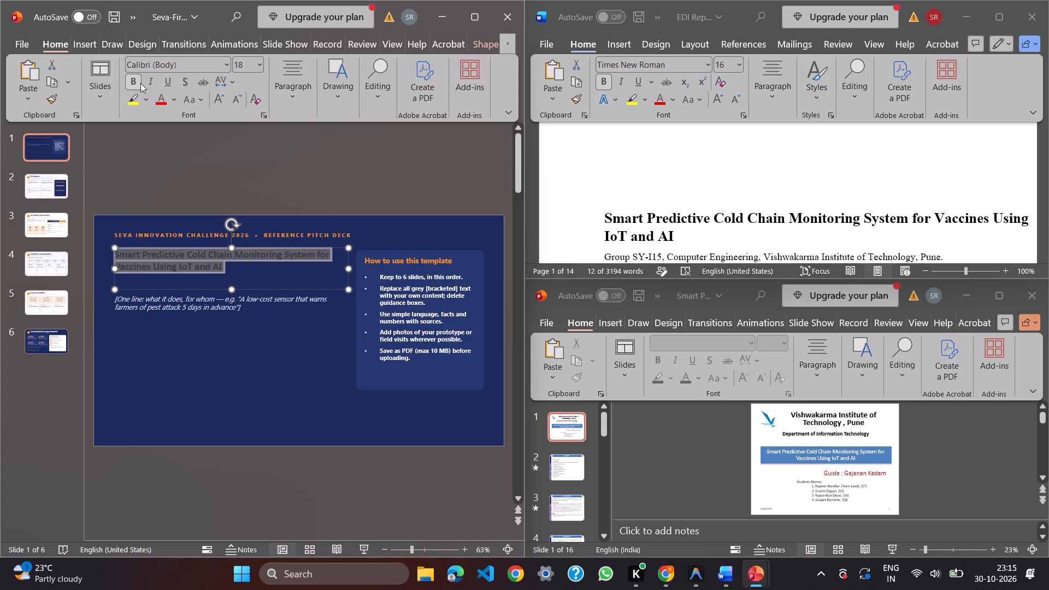
{"action": "left_click", "coordinate": [173, 100]}
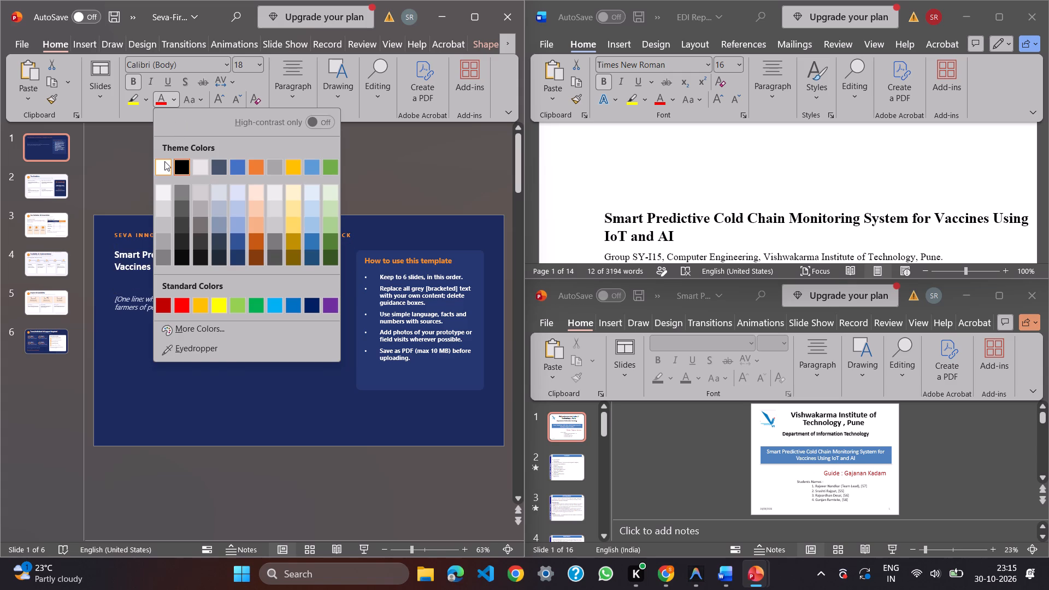
{"action": "left_click", "coordinate": [164, 161]}
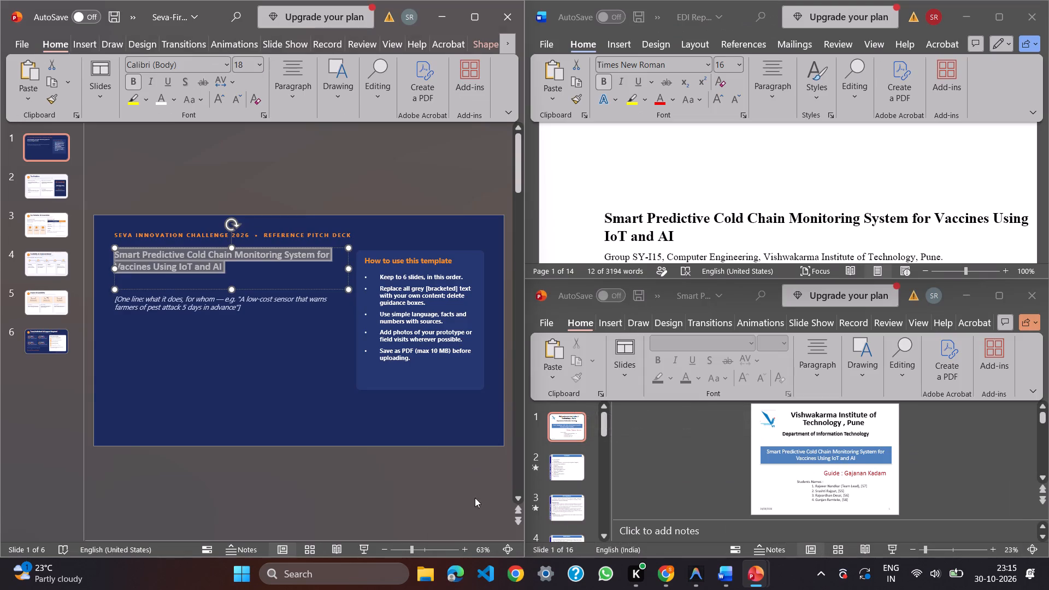
{"action": "left_click", "coordinate": [404, 355]}
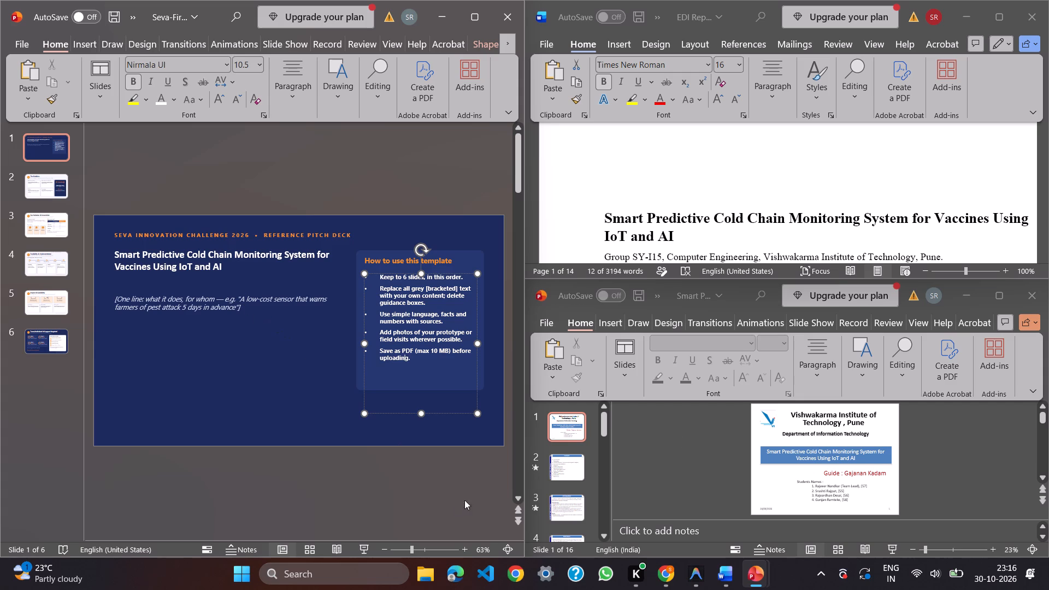
Look through the Cold Chain presentation and EDI Report.docx for project content to use in the pitch deck.
{"action": "scroll", "coordinate": [787, 464], "scroll_direction": "down", "scroll_amount": 1}
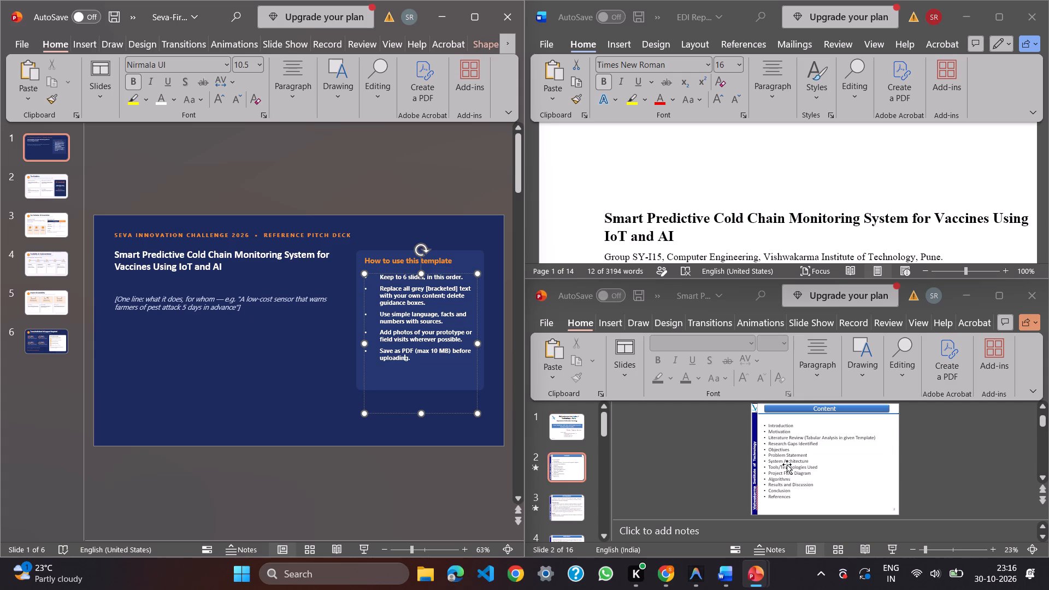
{"action": "scroll", "coordinate": [787, 464], "scroll_direction": "down", "scroll_amount": 1}
{"action": "scroll", "coordinate": [787, 464], "scroll_direction": "up", "scroll_amount": 5}
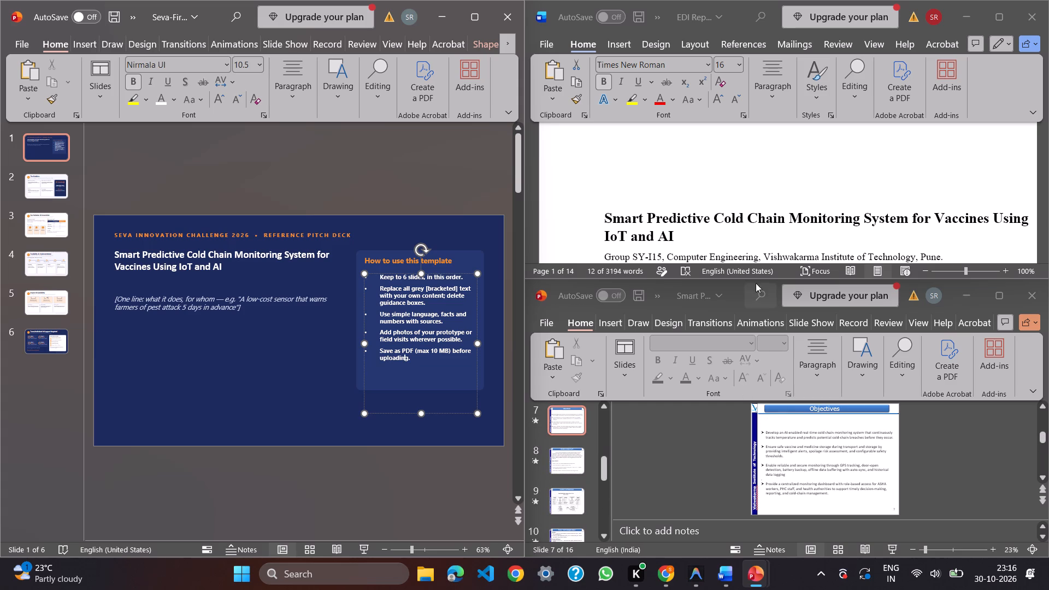
{"action": "scroll", "coordinate": [750, 214], "scroll_direction": "down", "scroll_amount": 2}
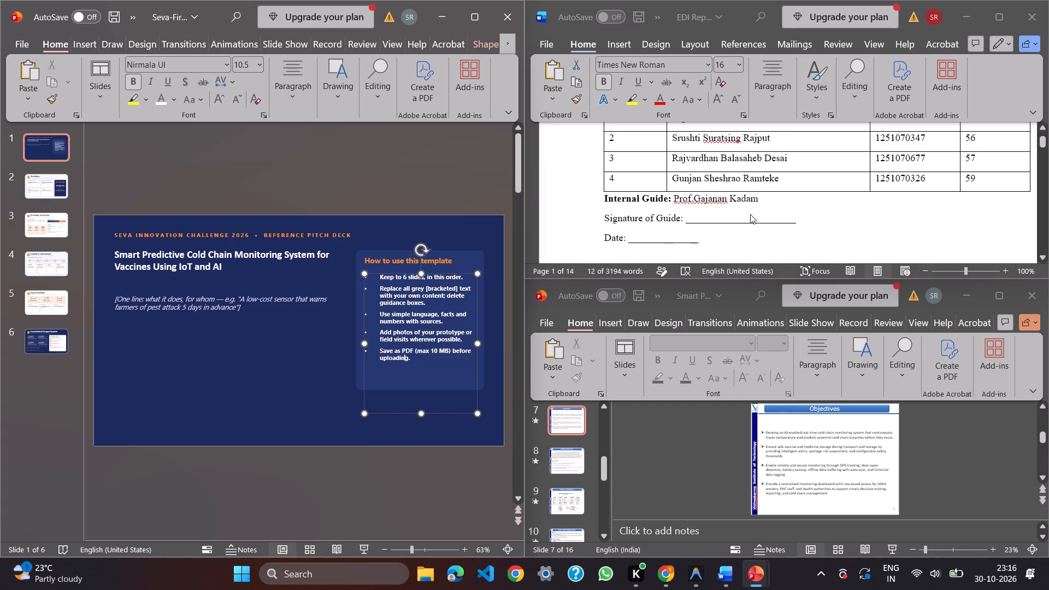
{"action": "scroll", "coordinate": [750, 214], "scroll_direction": "down", "scroll_amount": 2}
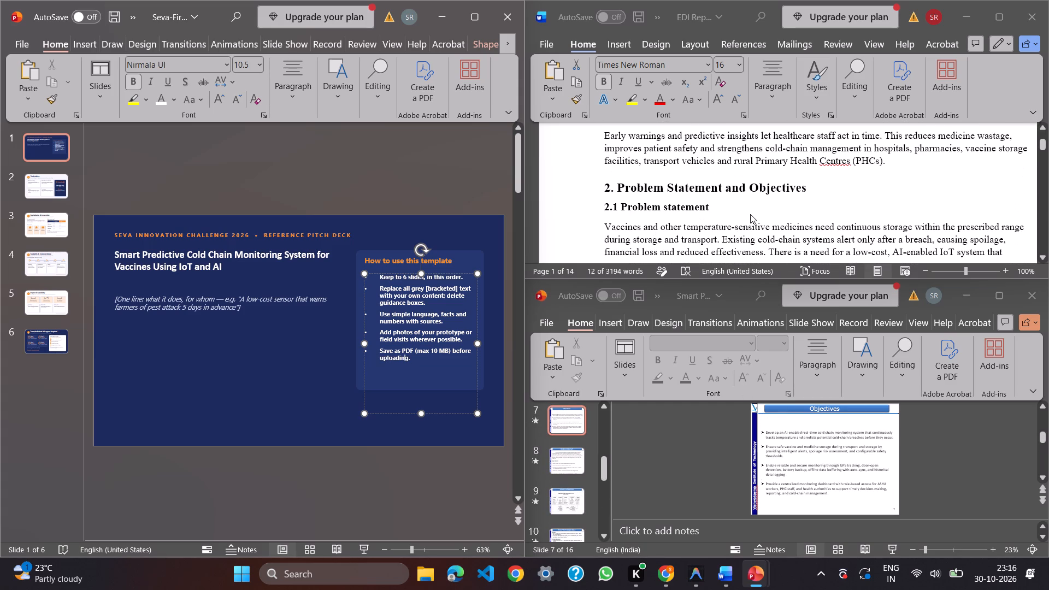
{"action": "scroll", "coordinate": [674, 455], "scroll_direction": "up", "scroll_amount": 3}
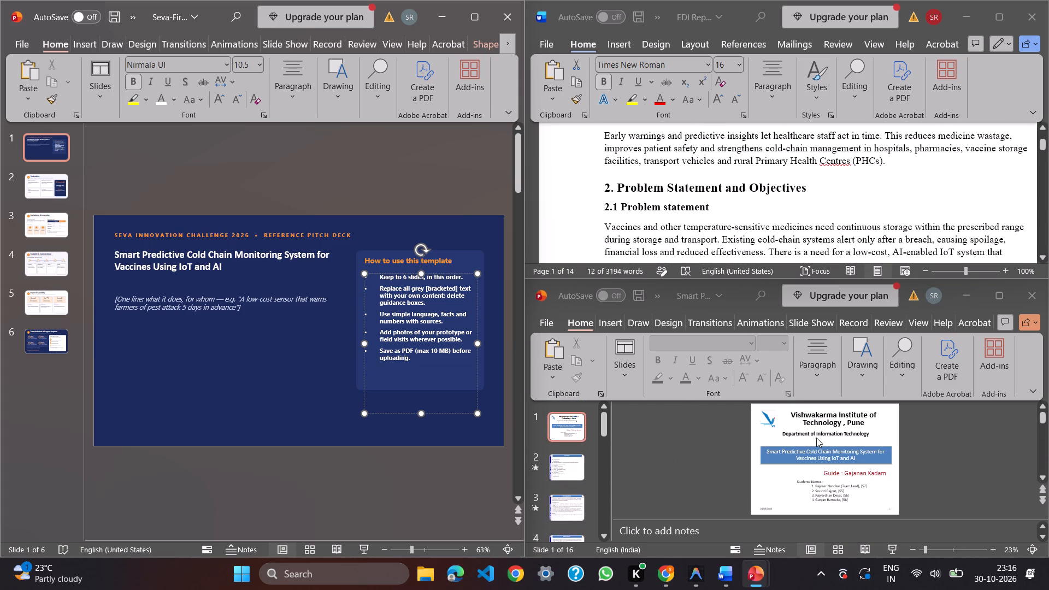
Maximize the Cold Chain presentation window and examine its opening slides.
{"action": "left_click", "coordinate": [997, 291]}
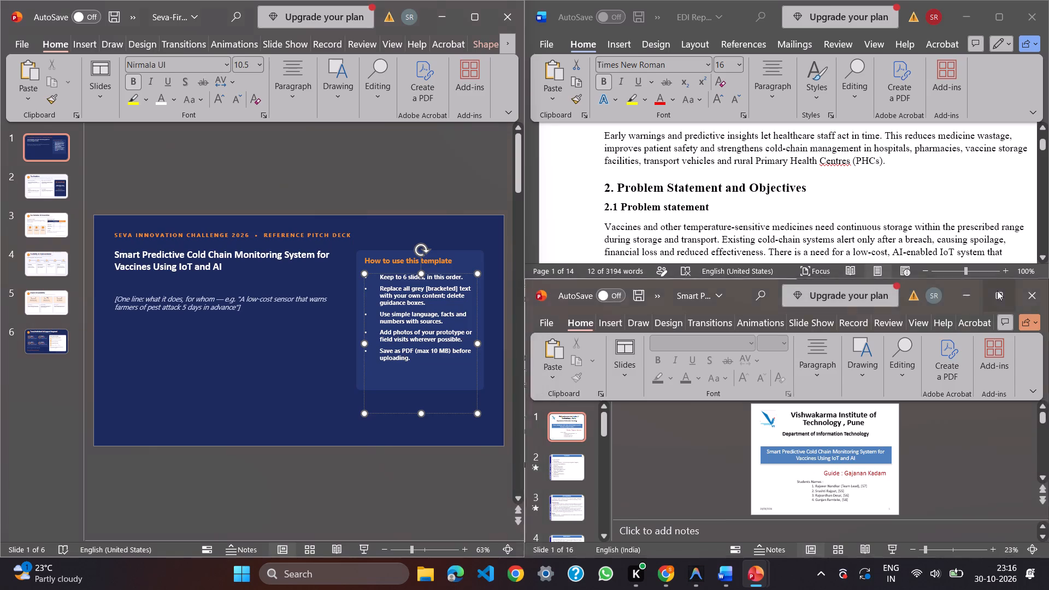
{"action": "scroll", "coordinate": [729, 415], "scroll_direction": "down", "scroll_amount": 3}
{"action": "scroll", "coordinate": [729, 415], "scroll_direction": "up", "scroll_amount": 11}
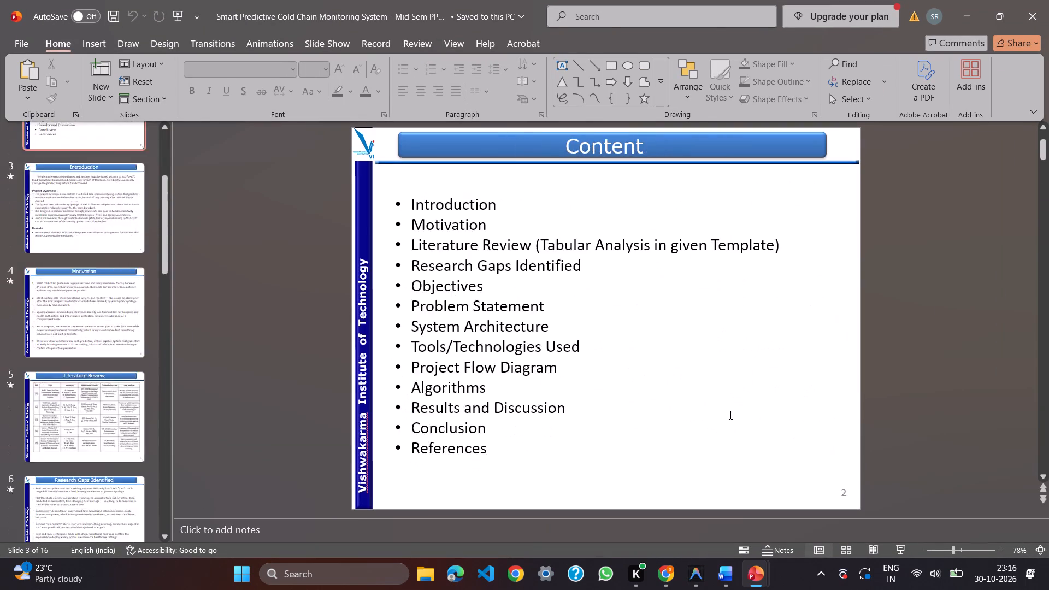
{"action": "scroll", "coordinate": [729, 415], "scroll_direction": "up", "scroll_amount": 10}
{"action": "scroll", "coordinate": [729, 415], "scroll_direction": "down", "scroll_amount": 1}
{"action": "scroll", "coordinate": [729, 415], "scroll_direction": "up", "scroll_amount": 4}
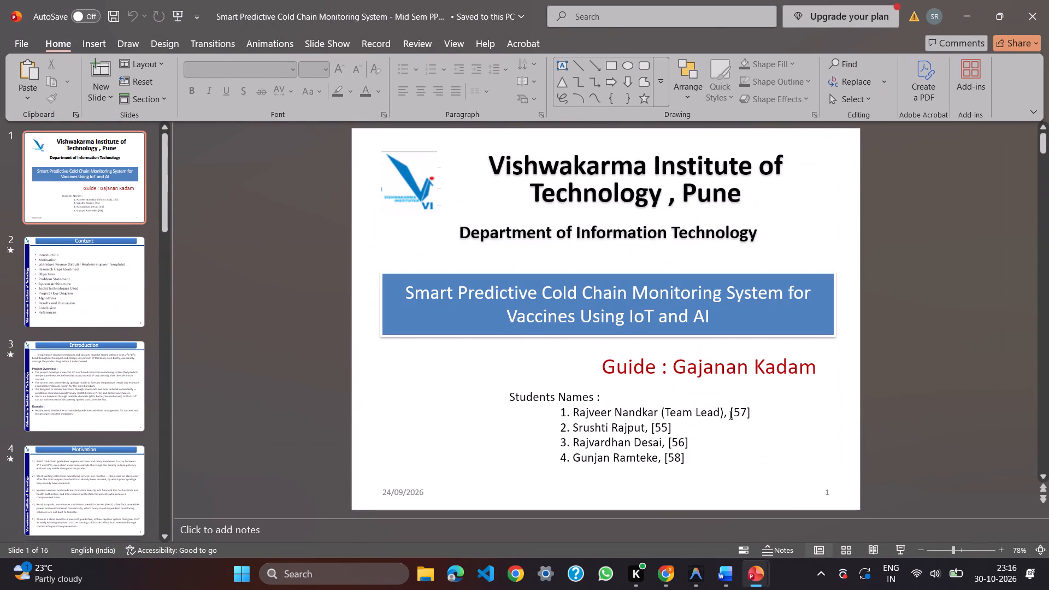
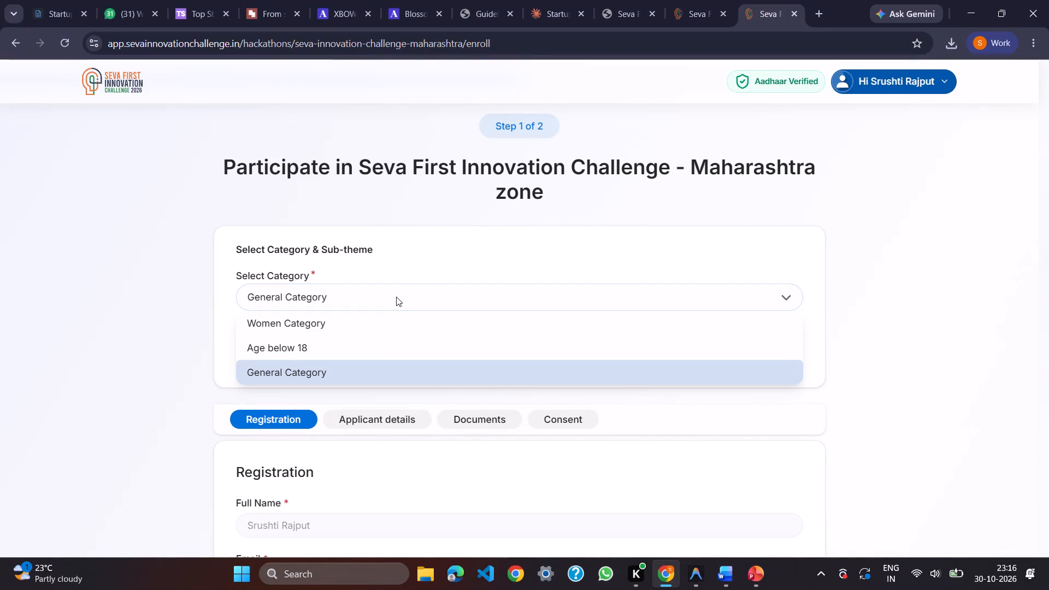
Set the participation category to General Category and the sector to Health and Medical.
{"action": "scroll", "coordinate": [396, 297], "scroll_direction": "down", "scroll_amount": 1}
{"action": "left_click", "coordinate": [357, 375]}
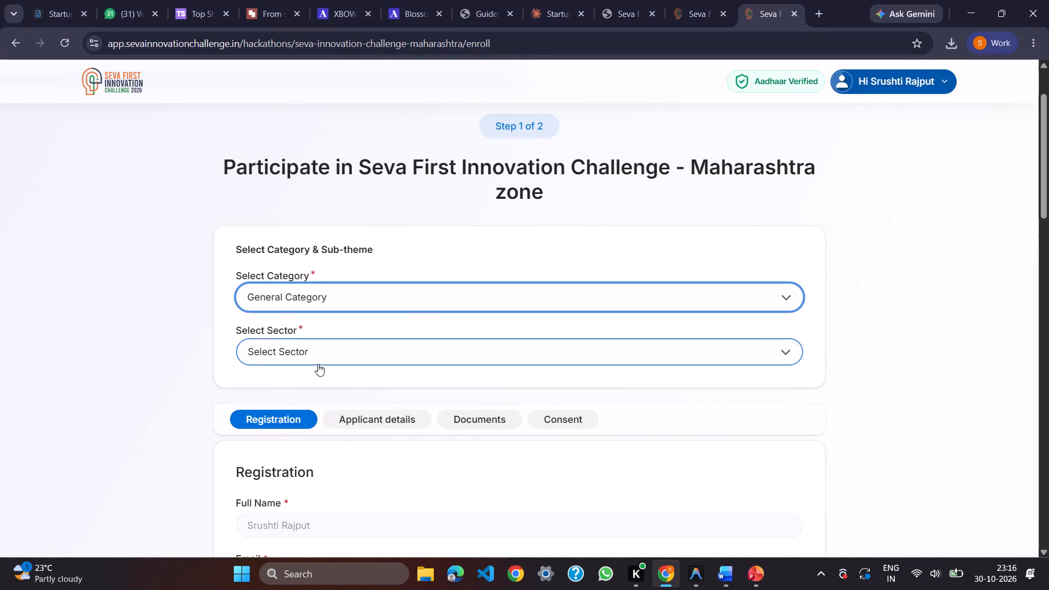
{"action": "left_click", "coordinate": [326, 352]}
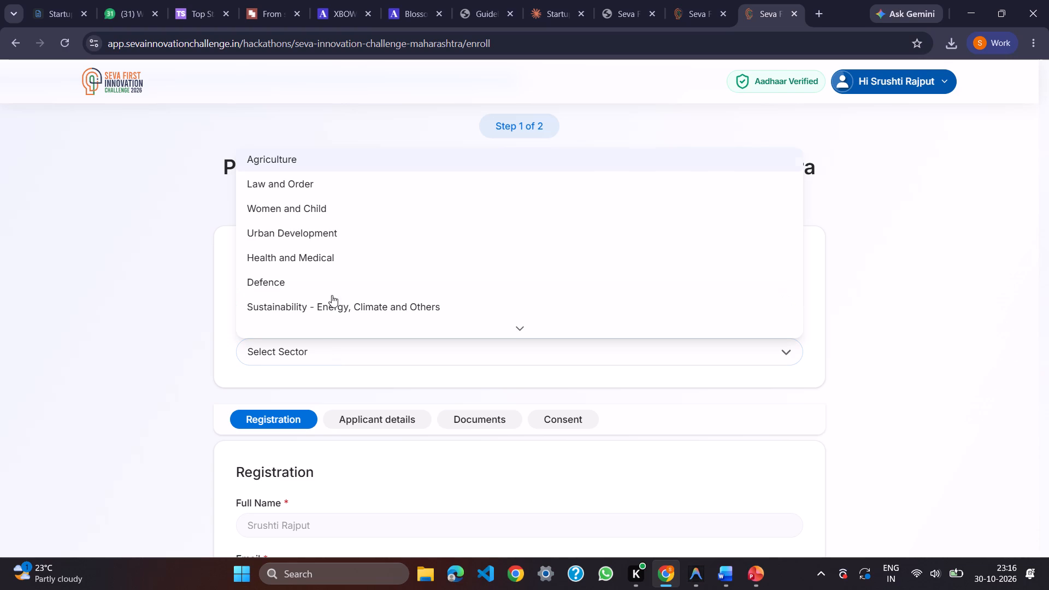
{"action": "left_click", "coordinate": [337, 256]}
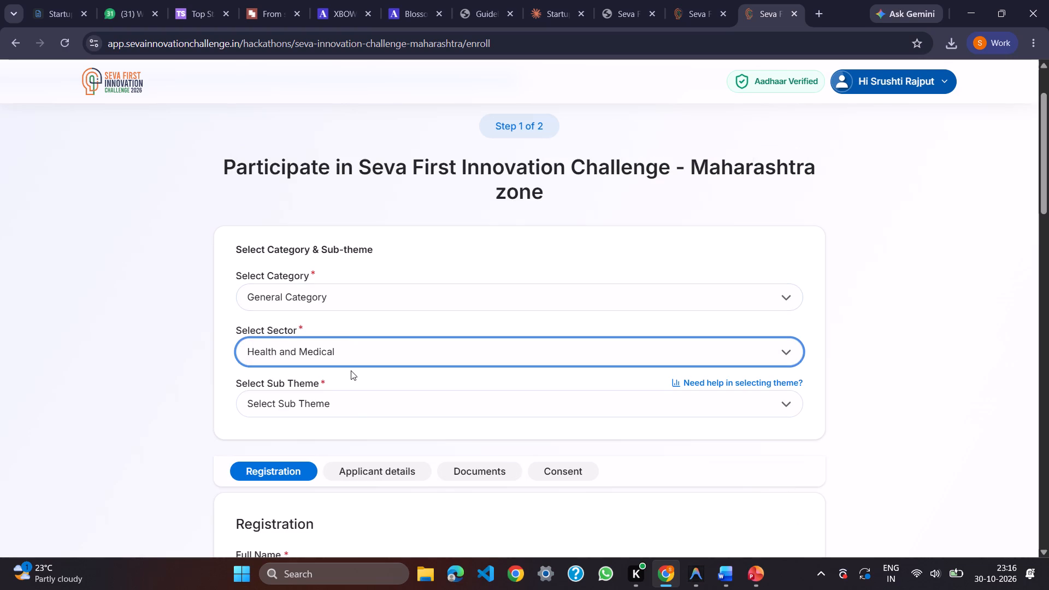
Review the sub-themes offered for the Health and Medical sector.
{"action": "left_click", "coordinate": [352, 402]}
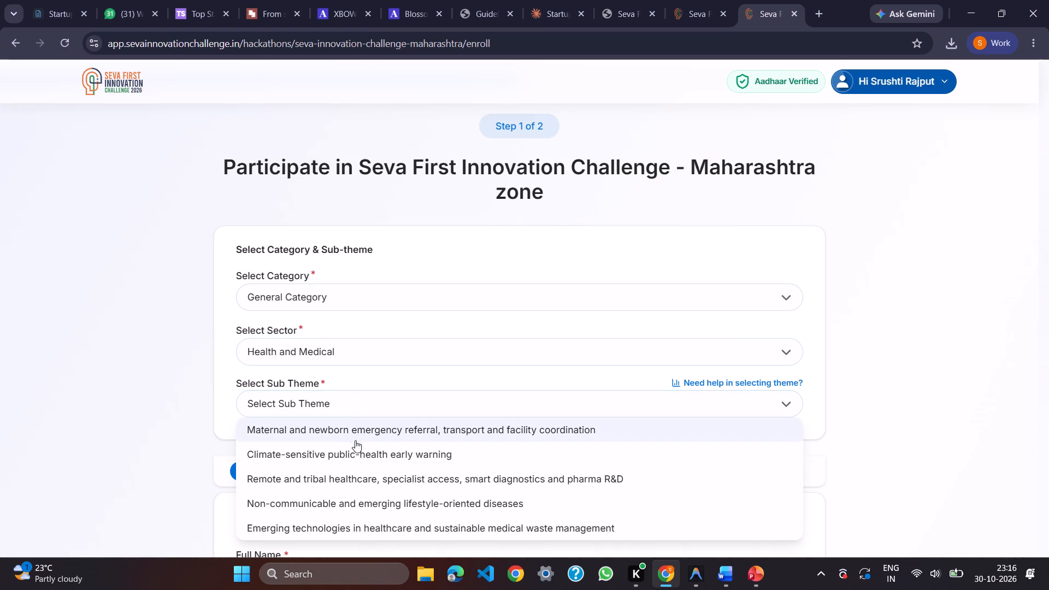
{"action": "scroll", "coordinate": [351, 474], "scroll_direction": "down", "scroll_amount": 3}
{"action": "scroll", "coordinate": [421, 485], "scroll_direction": "down", "scroll_amount": 1}
{"action": "left_click", "coordinate": [446, 353]}
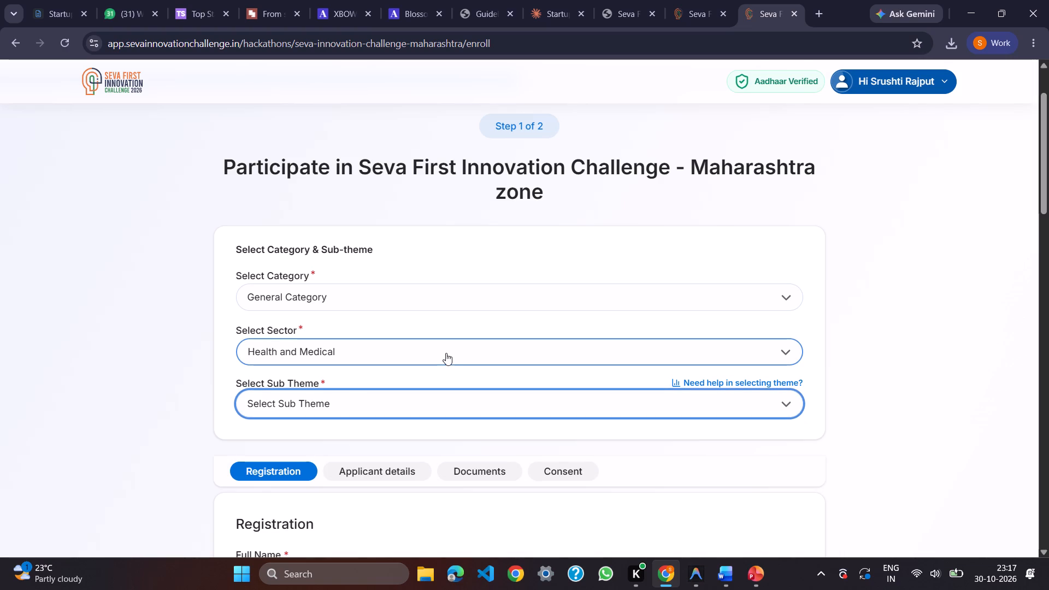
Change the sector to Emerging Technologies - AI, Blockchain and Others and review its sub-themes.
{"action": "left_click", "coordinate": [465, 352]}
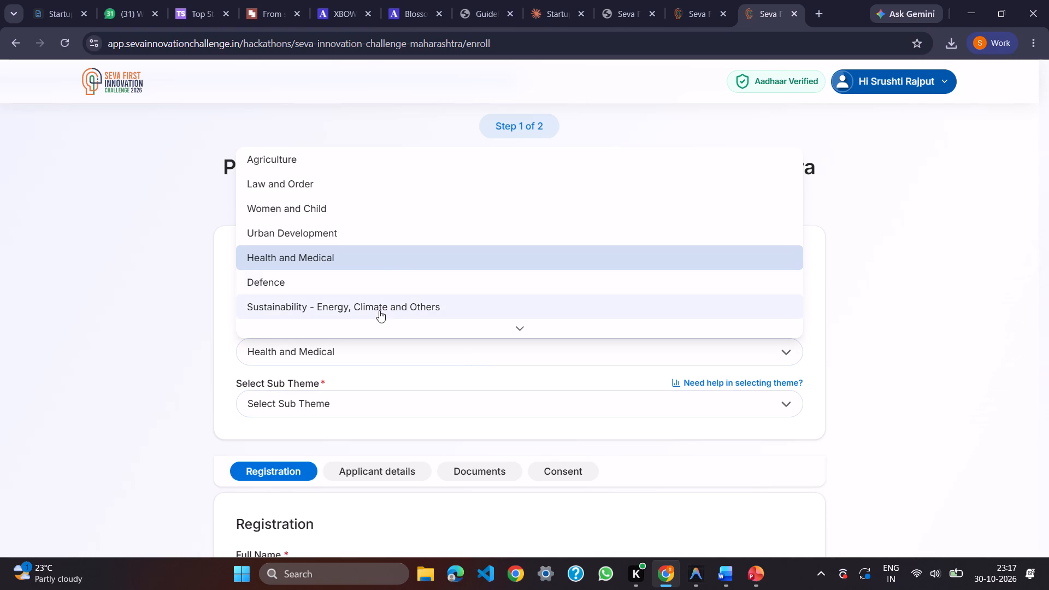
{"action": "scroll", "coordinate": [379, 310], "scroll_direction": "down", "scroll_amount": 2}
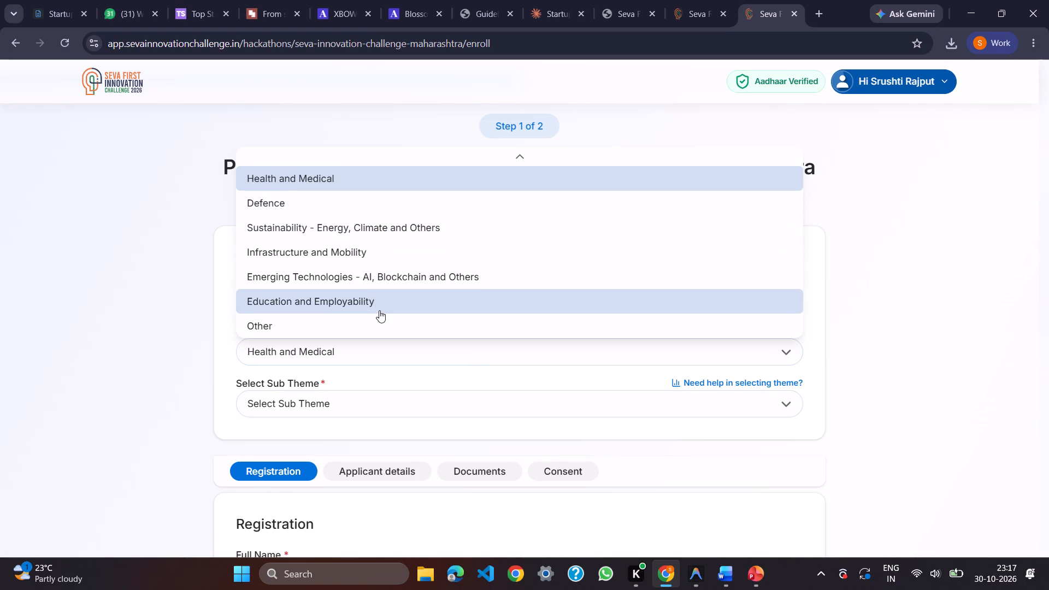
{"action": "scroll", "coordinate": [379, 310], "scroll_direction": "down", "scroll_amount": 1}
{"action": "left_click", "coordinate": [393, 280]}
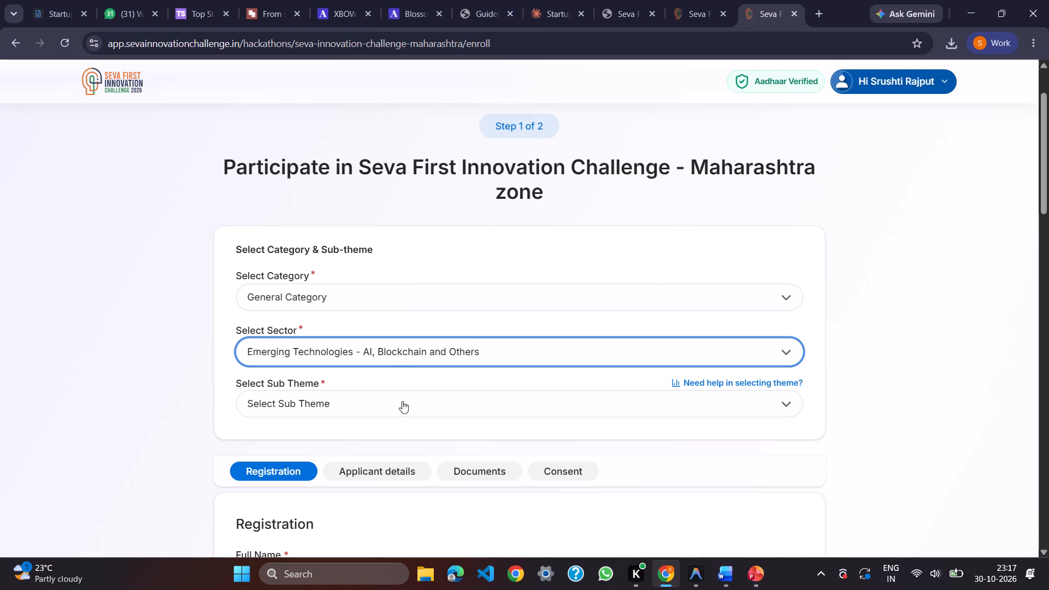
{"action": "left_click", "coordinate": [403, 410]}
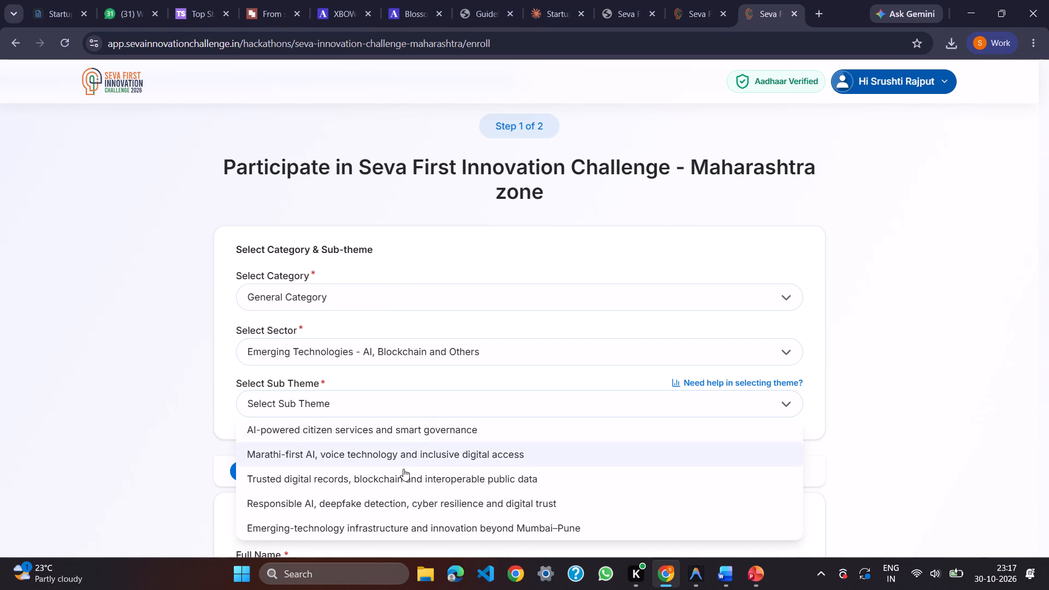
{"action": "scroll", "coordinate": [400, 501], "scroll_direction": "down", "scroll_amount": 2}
Set the sector to Health and Medical with the sub-theme "Remote and tribal healthcare, specialist access, smart diagnostics and pharma R&D".
{"action": "left_click", "coordinate": [400, 303]}
{"action": "left_click", "coordinate": [400, 364]}
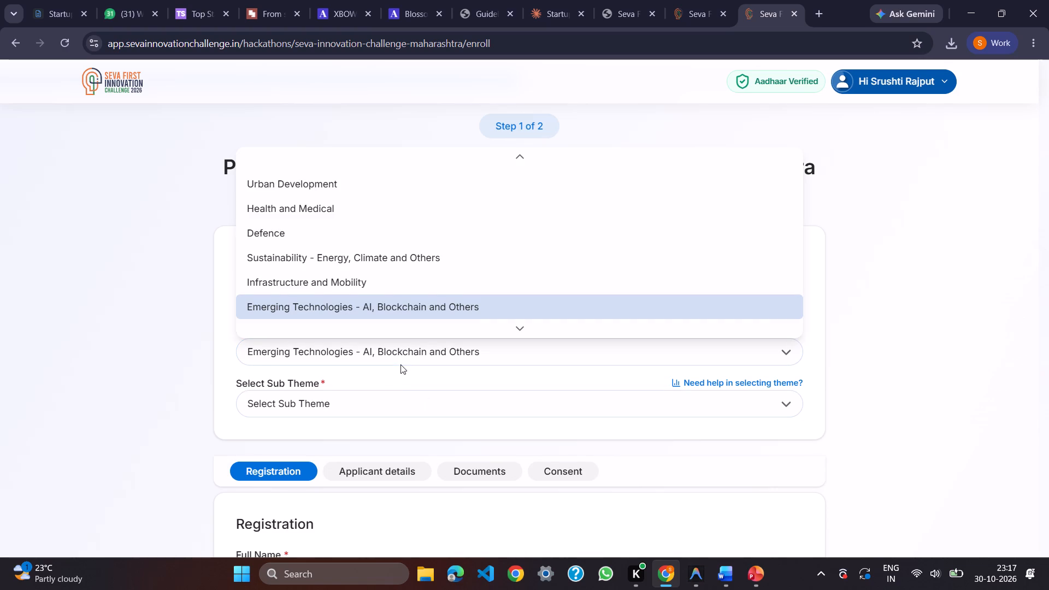
{"action": "scroll", "coordinate": [413, 249], "scroll_direction": "up", "scroll_amount": 4}
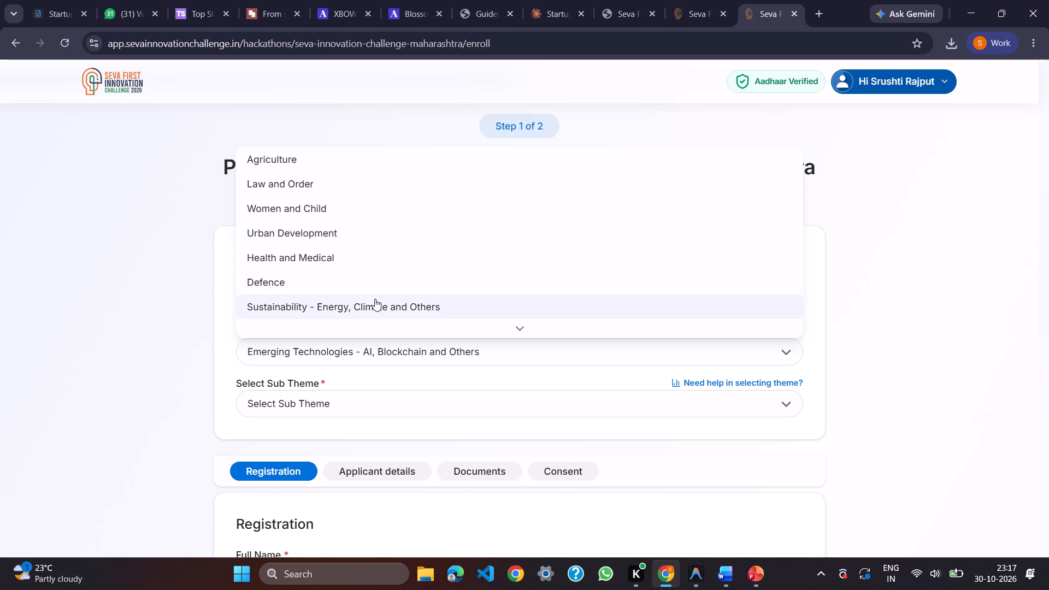
{"action": "scroll", "coordinate": [375, 299], "scroll_direction": "down", "scroll_amount": 4}
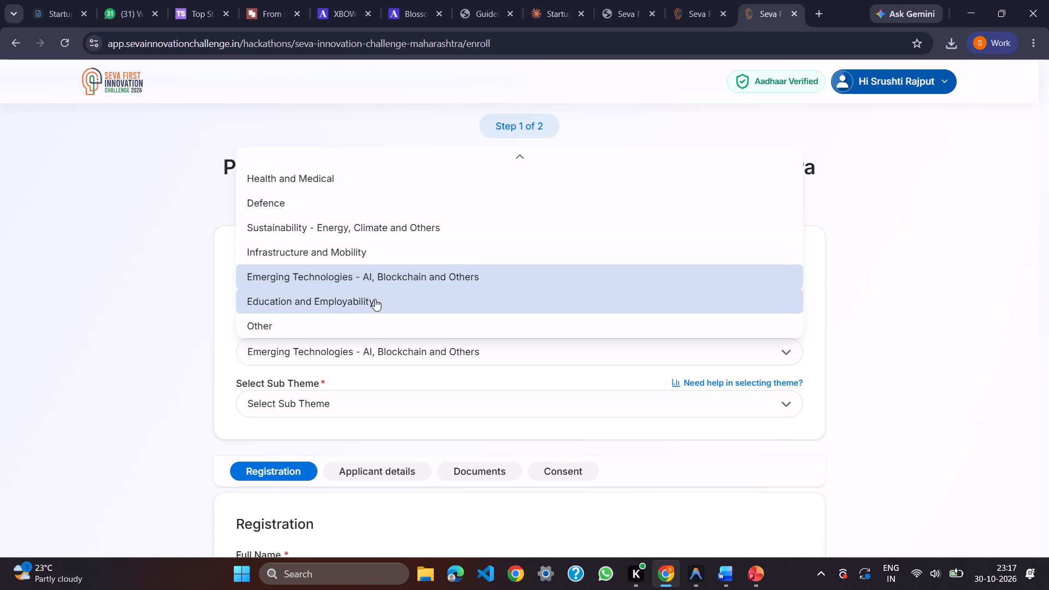
{"action": "scroll", "coordinate": [375, 299], "scroll_direction": "down", "scroll_amount": 1}
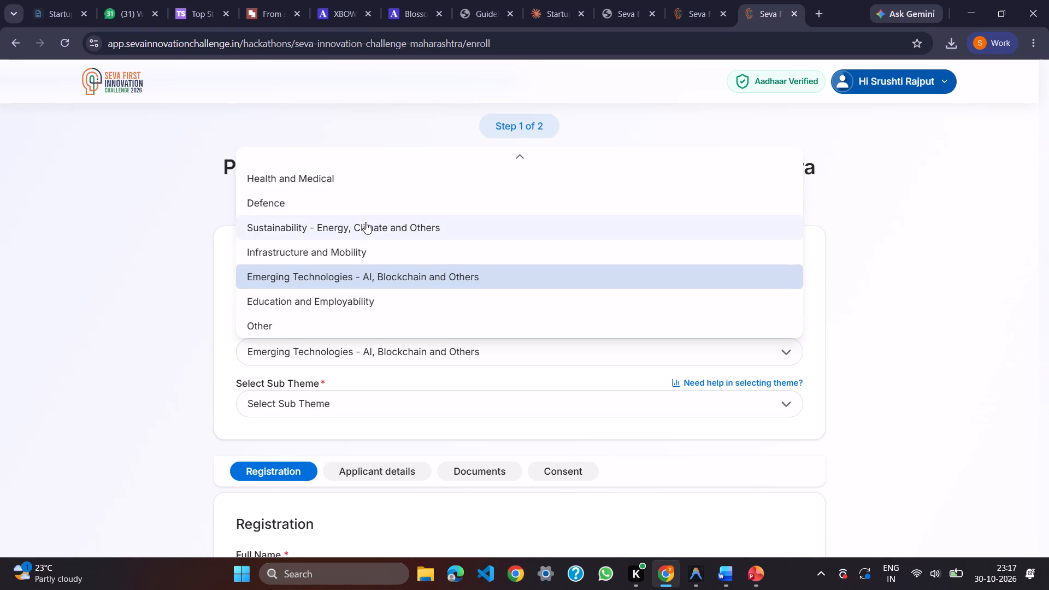
{"action": "double_click", "coordinate": [339, 168]}
{"action": "left_click", "coordinate": [364, 404]}
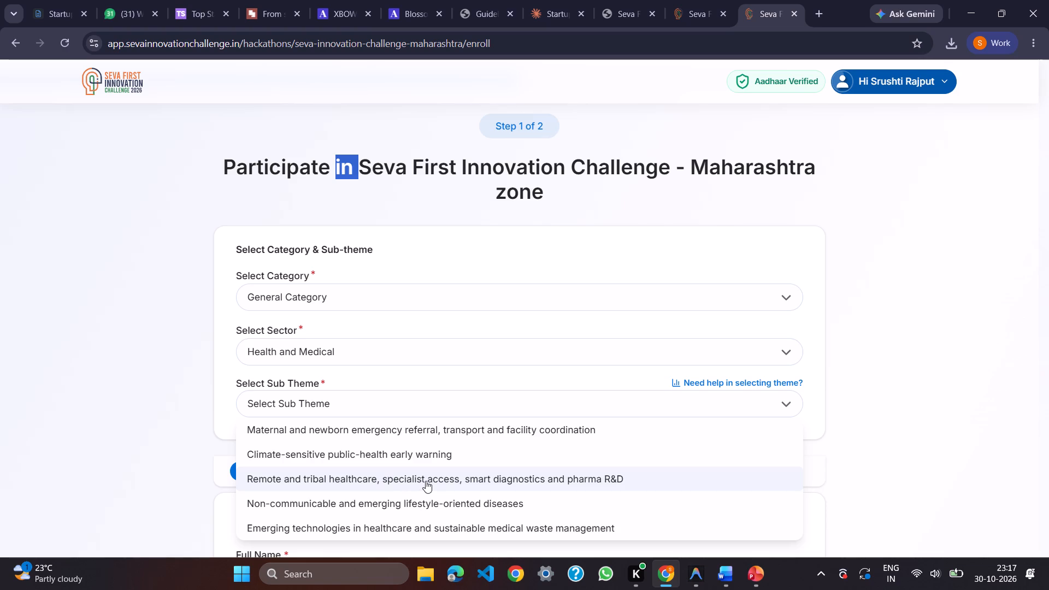
{"action": "left_click", "coordinate": [426, 481]}
Examine the live analytics comparing how many participants opted for each Health and Medical sub-theme.
{"action": "scroll", "coordinate": [472, 417], "scroll_direction": "down", "scroll_amount": 1}
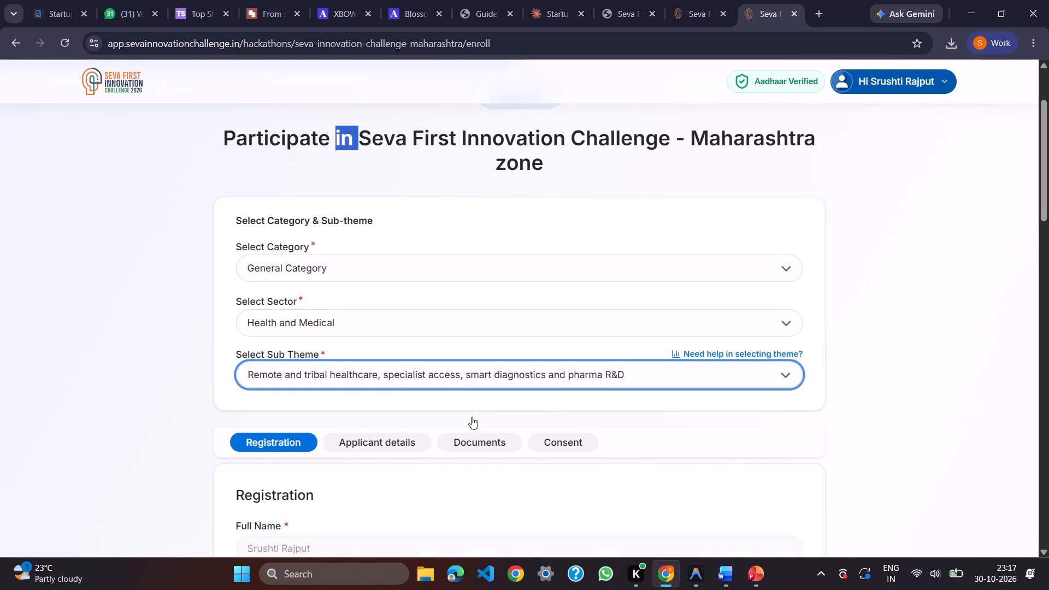
{"action": "scroll", "coordinate": [472, 417], "scroll_direction": "down", "scroll_amount": 1}
{"action": "left_click", "coordinate": [695, 324]}
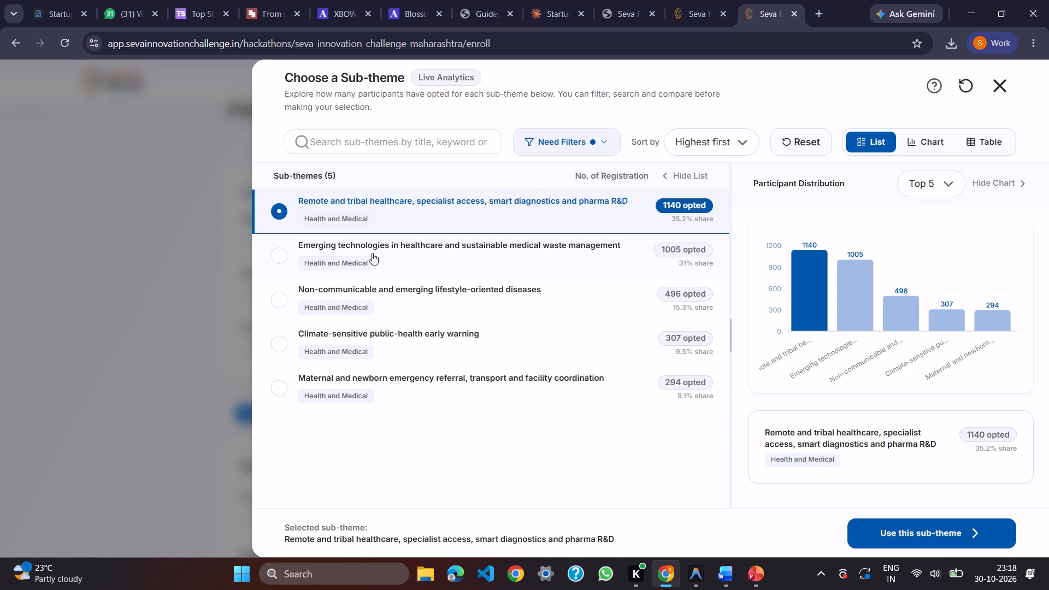
{"action": "left_click", "coordinate": [125, 364]}
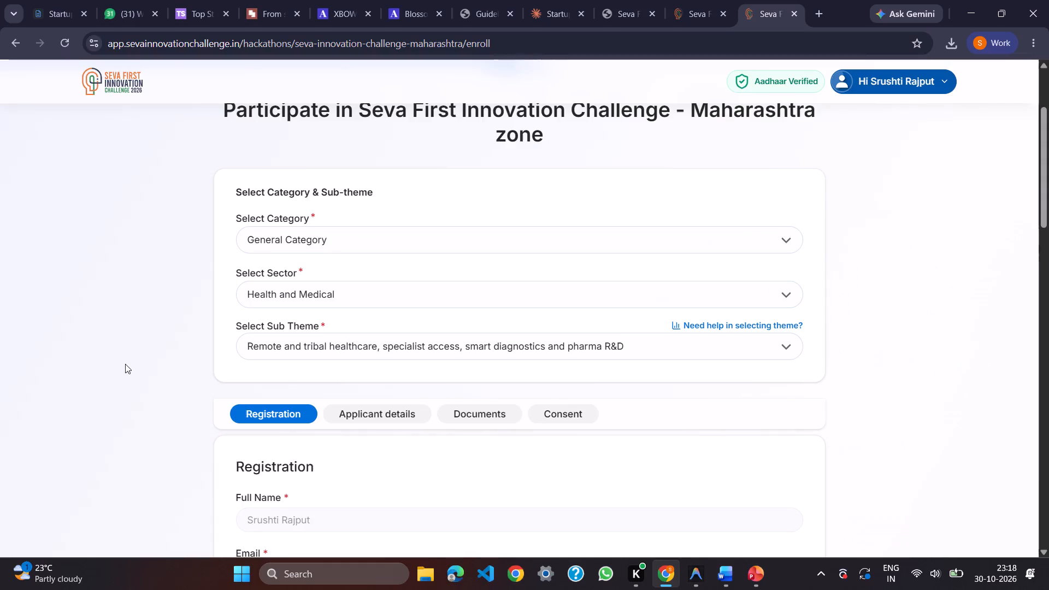
Enter the primary applicant's date of birth in the Registration section.
{"action": "scroll", "coordinate": [379, 355], "scroll_direction": "down", "scroll_amount": 1}
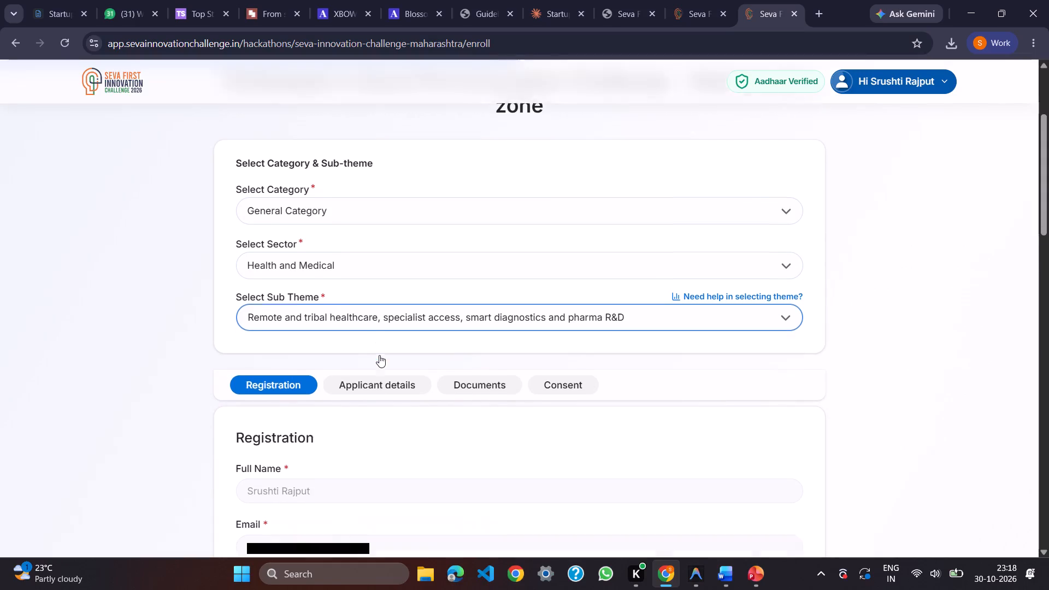
{"action": "scroll", "coordinate": [379, 355], "scroll_direction": "down", "scroll_amount": 1}
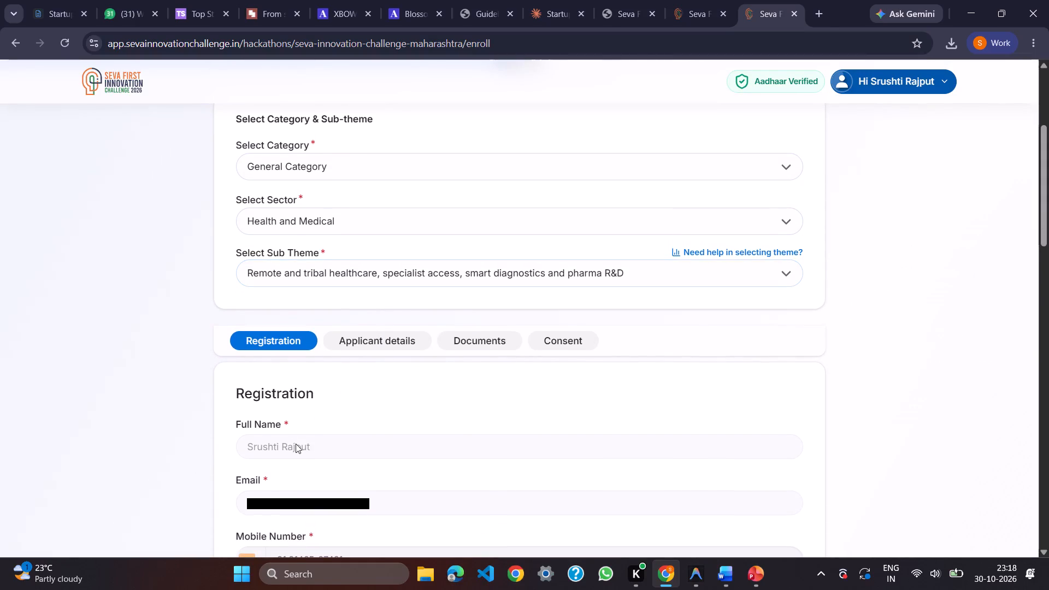
{"action": "left_click", "coordinate": [296, 444]}
{"action": "scroll", "coordinate": [400, 488], "scroll_direction": "down", "scroll_amount": 1}
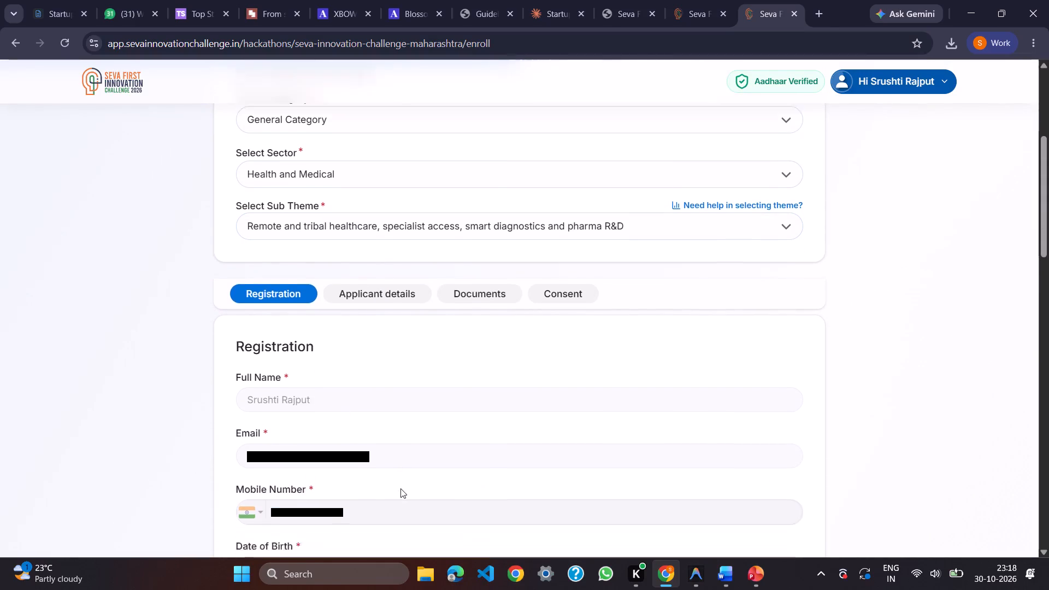
{"action": "scroll", "coordinate": [400, 488], "scroll_direction": "down", "scroll_amount": 2}
{"action": "left_click_drag", "start_coordinate": [339, 438], "coordinate": [292, 439]}
{"action": "left_click", "coordinate": [292, 439]}
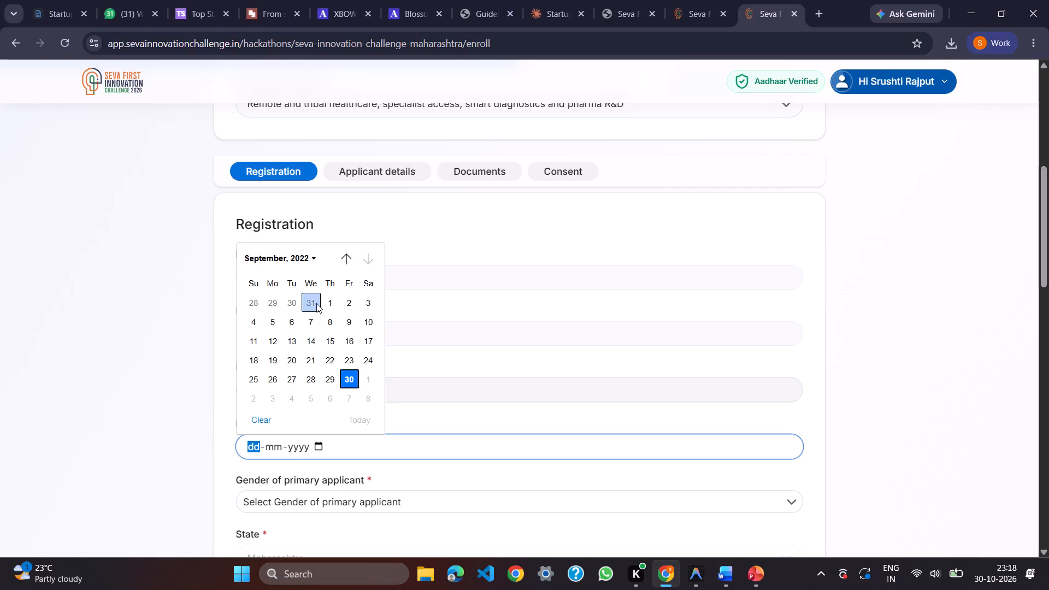
{"action": "left_click", "coordinate": [302, 255]}
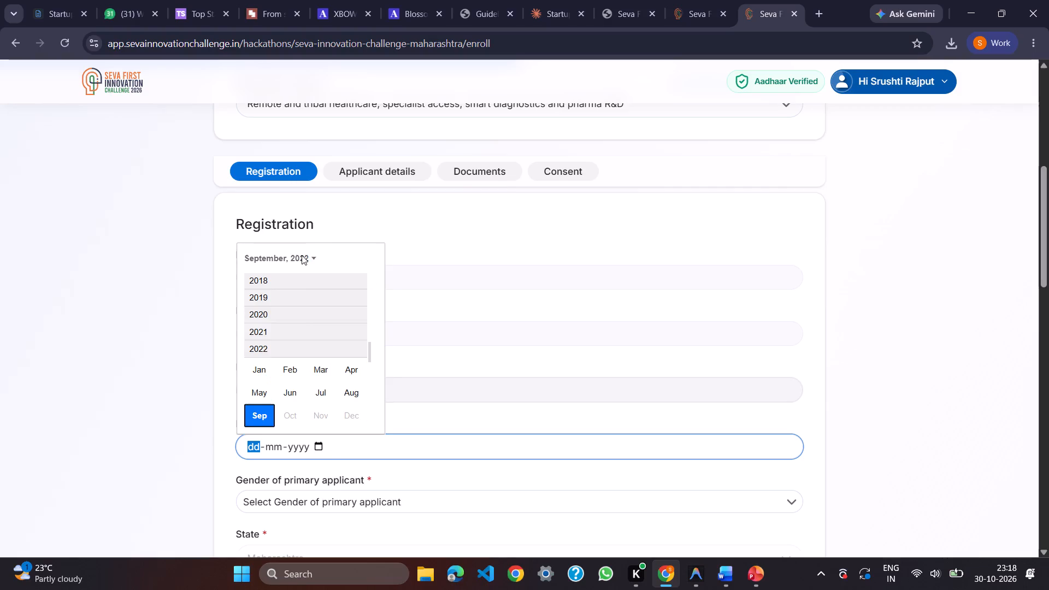
{"action": "scroll", "coordinate": [294, 302], "scroll_direction": "up", "scroll_amount": 6}
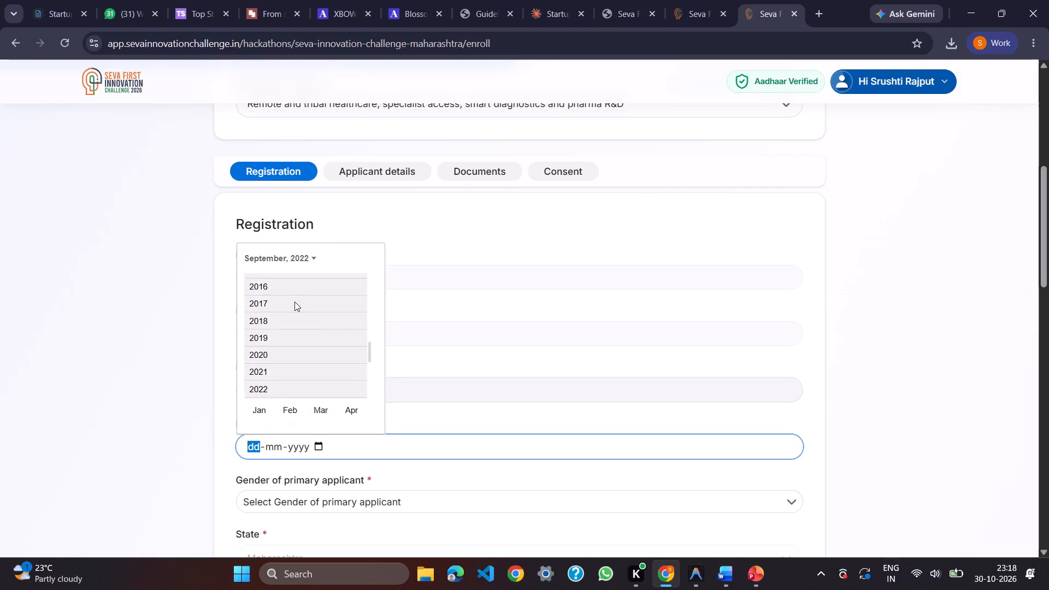
{"action": "scroll", "coordinate": [294, 302], "scroll_direction": "up", "scroll_amount": 8}
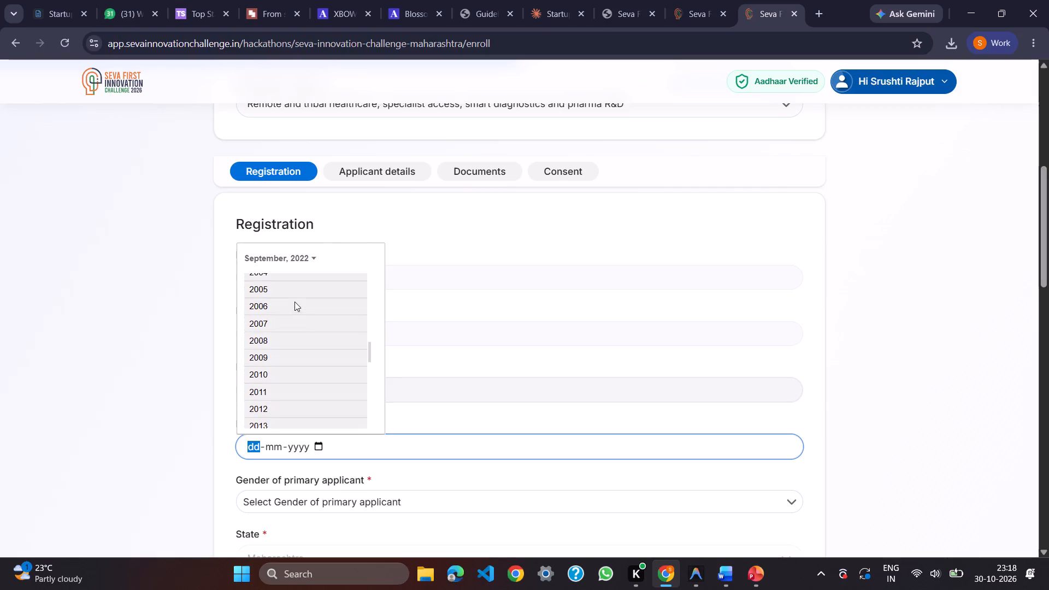
{"action": "left_click", "coordinate": [294, 307]}
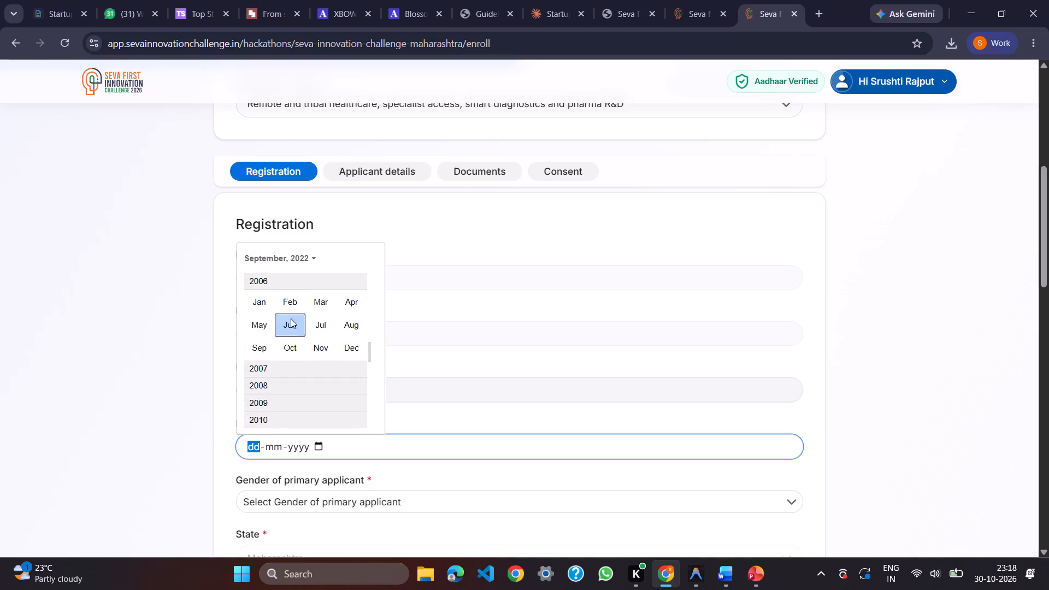
{"action": "left_click", "coordinate": [293, 346]}
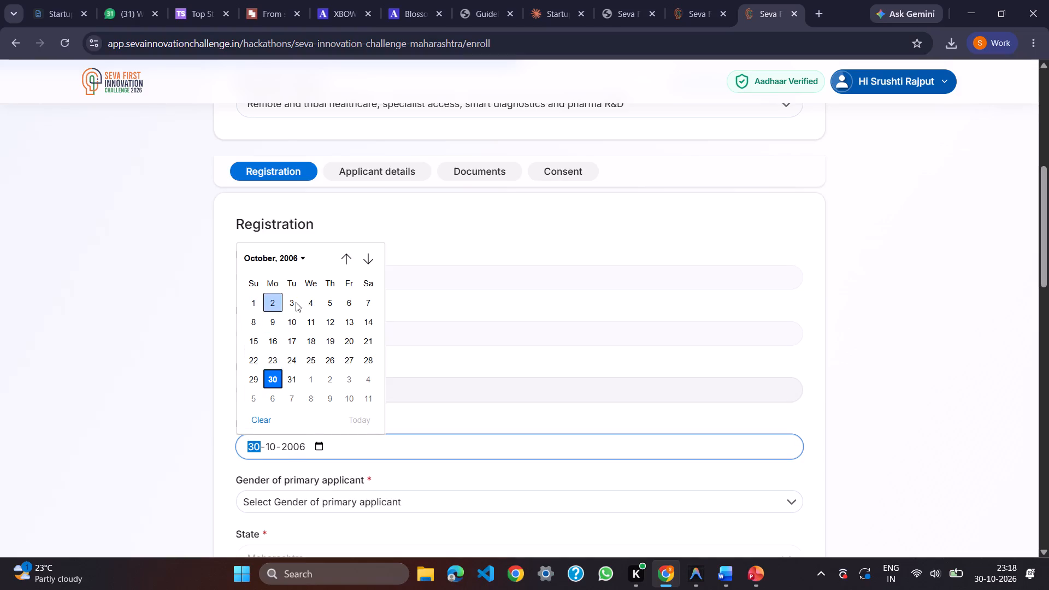
{"action": "left_click", "coordinate": [296, 320]}
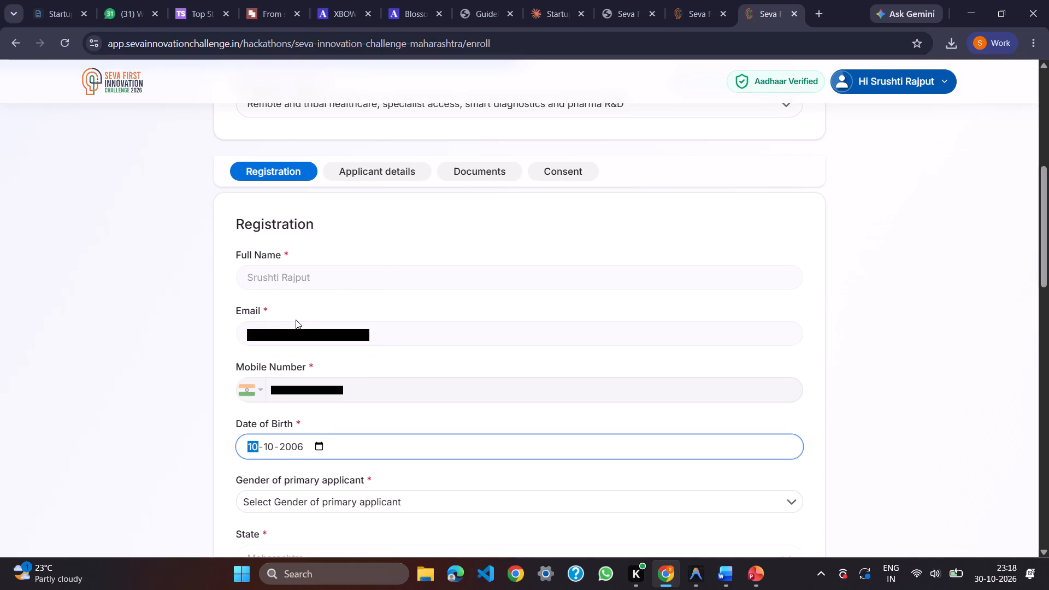
Keep the sector as Health and Medical and change the sub-theme to "Emerging technologies in healthcare and sustainable medical waste management".
{"action": "scroll", "coordinate": [339, 276], "scroll_direction": "up", "scroll_amount": 4}
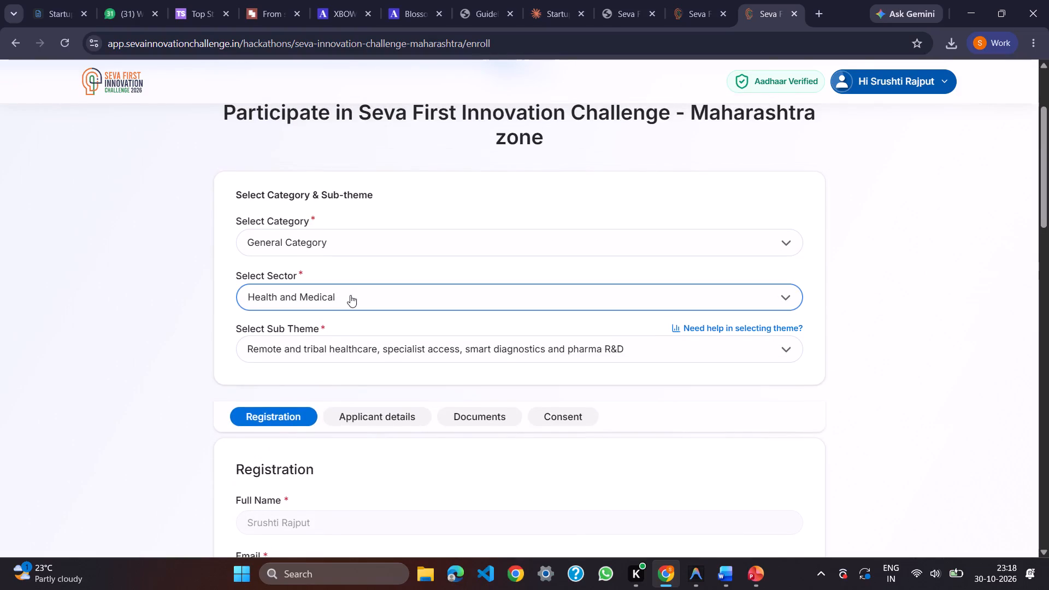
{"action": "left_click", "coordinate": [350, 295]}
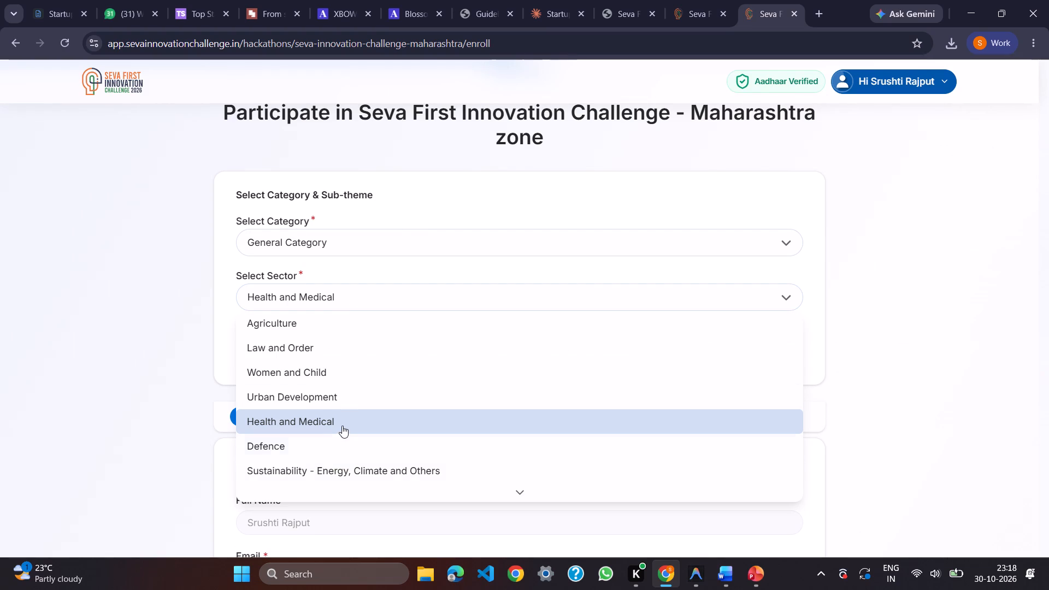
{"action": "left_click", "coordinate": [342, 426]}
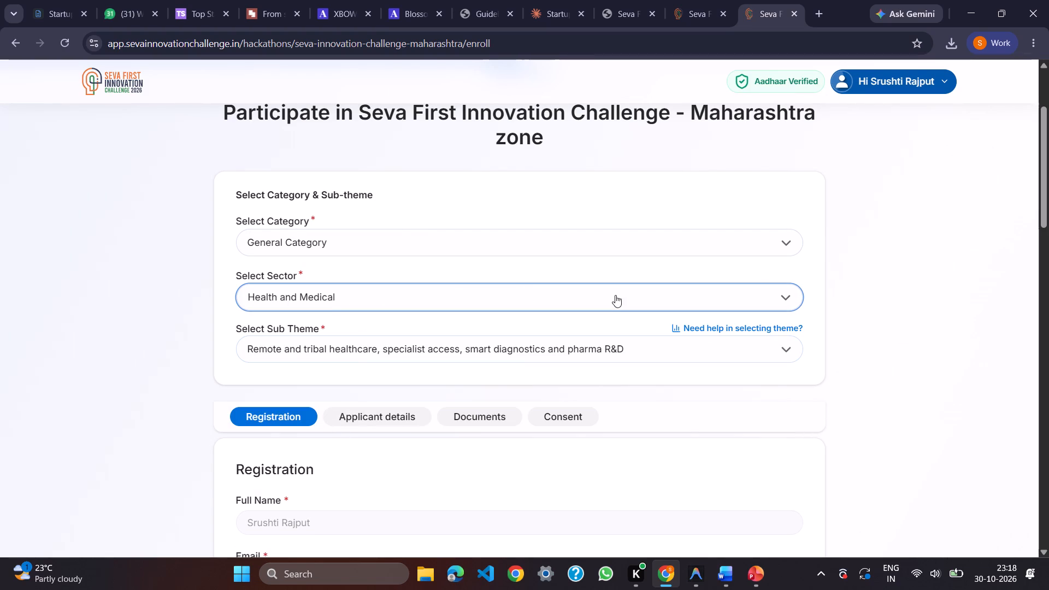
{"action": "left_click", "coordinate": [787, 292]}
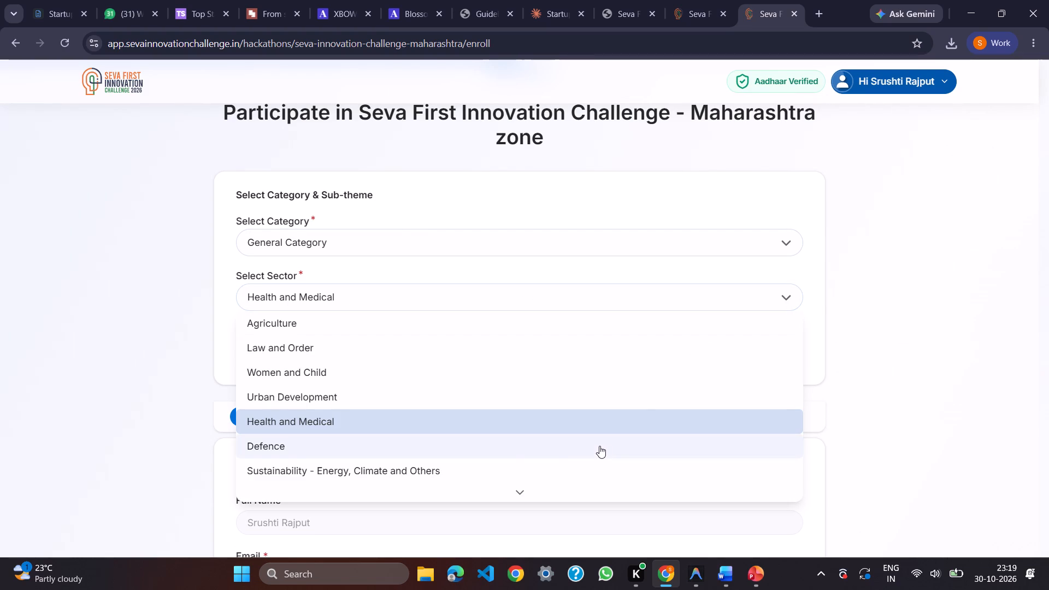
{"action": "left_click", "coordinate": [515, 428]}
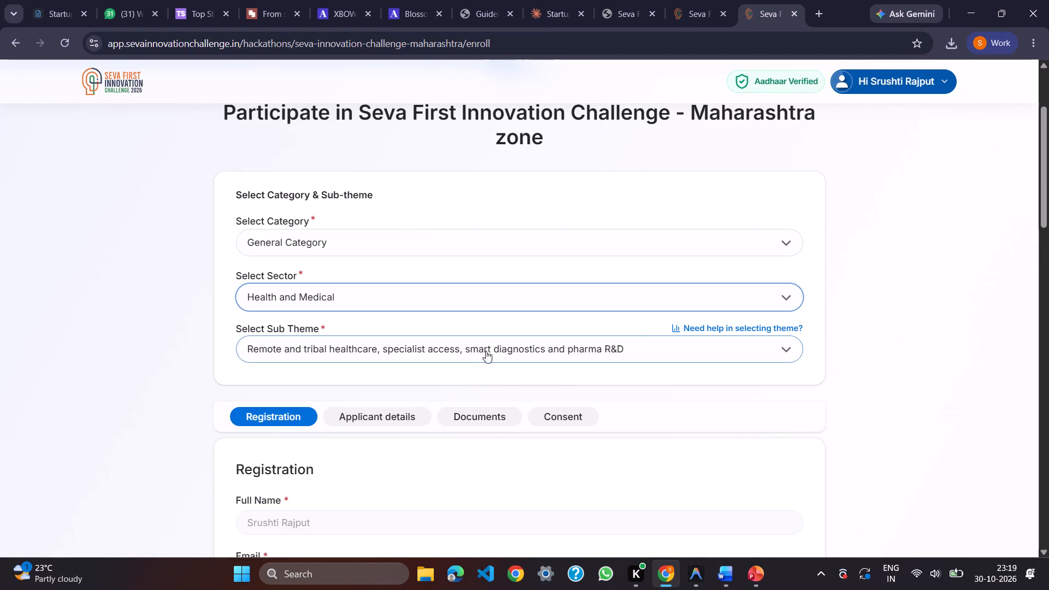
{"action": "left_click", "coordinate": [641, 337]}
{"action": "left_click", "coordinate": [531, 471]}
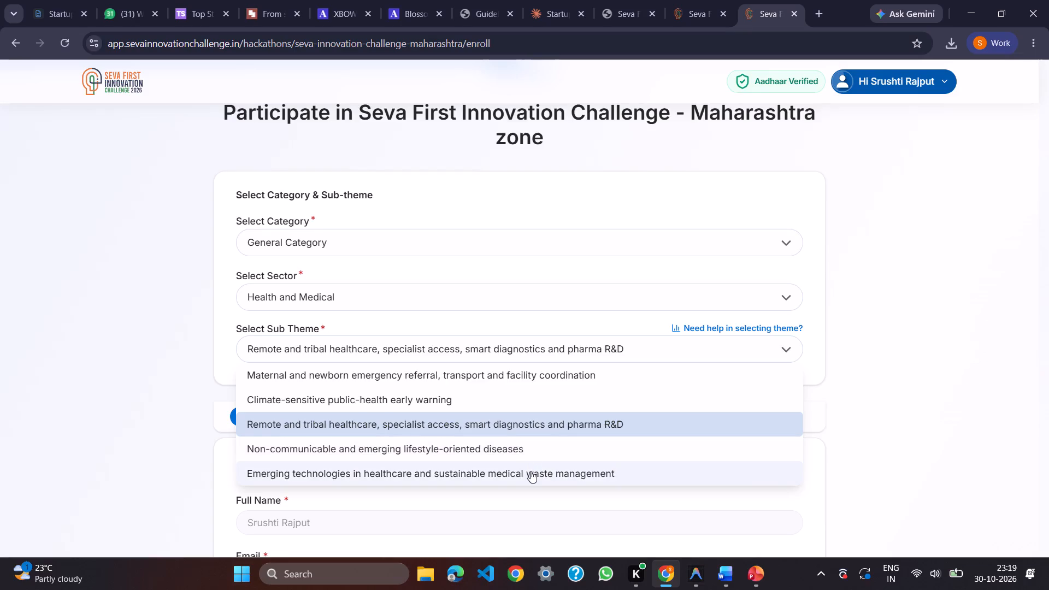
Set the gender of the primary applicant to Female in the Registration section.
{"action": "scroll", "coordinate": [488, 422], "scroll_direction": "down", "scroll_amount": 3}
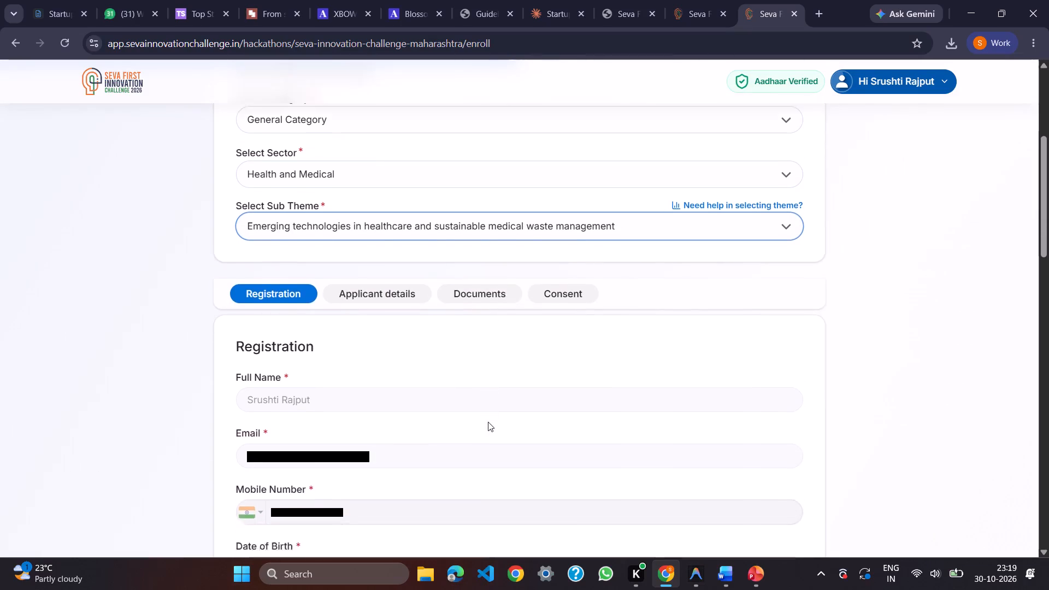
{"action": "scroll", "coordinate": [488, 422], "scroll_direction": "down", "scroll_amount": 3}
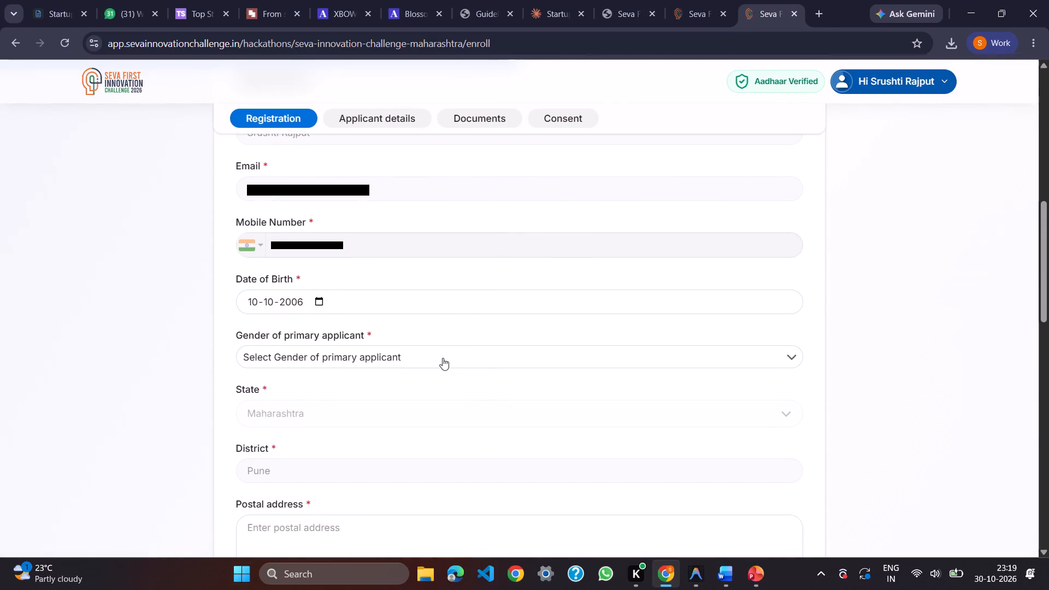
{"action": "left_click", "coordinate": [443, 358]}
{"action": "left_click", "coordinate": [441, 386]}
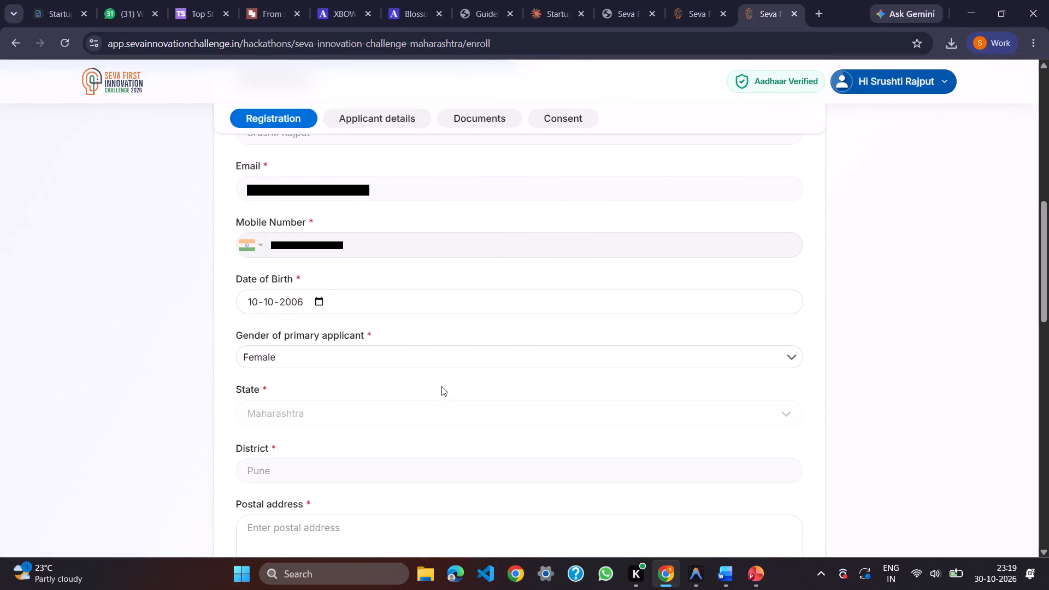
Enter the applicant's pincode in the Registration section.
{"action": "scroll", "coordinate": [437, 415], "scroll_direction": "down", "scroll_amount": 2}
{"action": "right_click", "coordinate": [437, 415]}
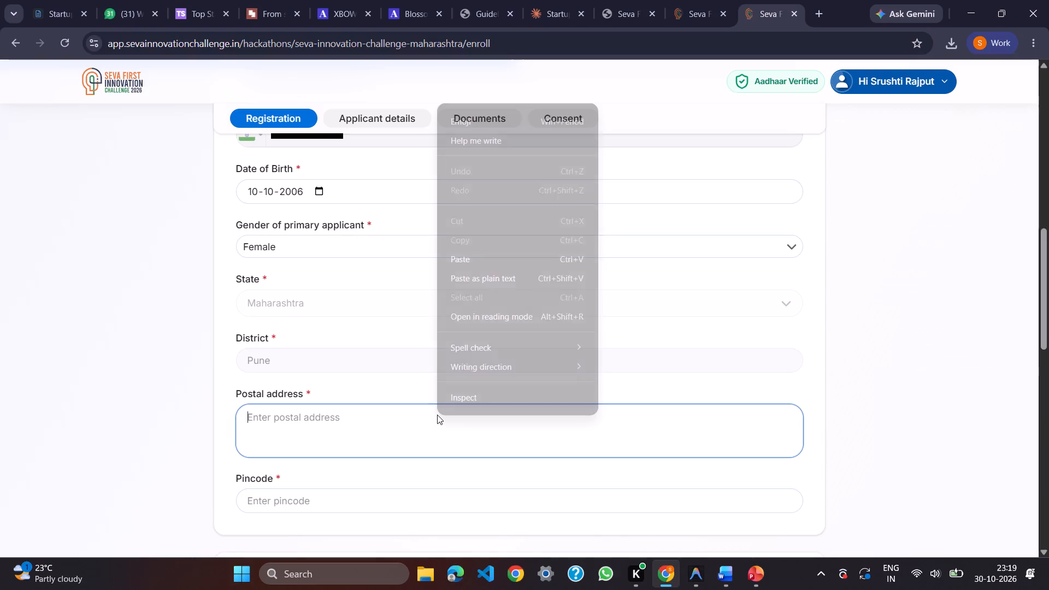
{"action": "left_click", "coordinate": [395, 420]}
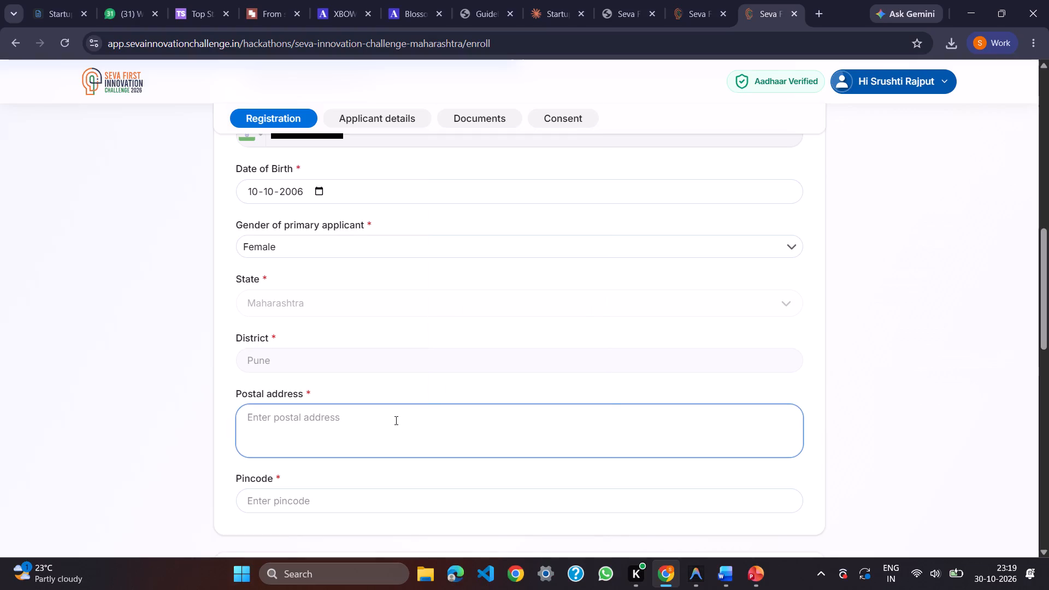
{"action": "scroll", "coordinate": [395, 420], "scroll_direction": "down", "scroll_amount": 1}
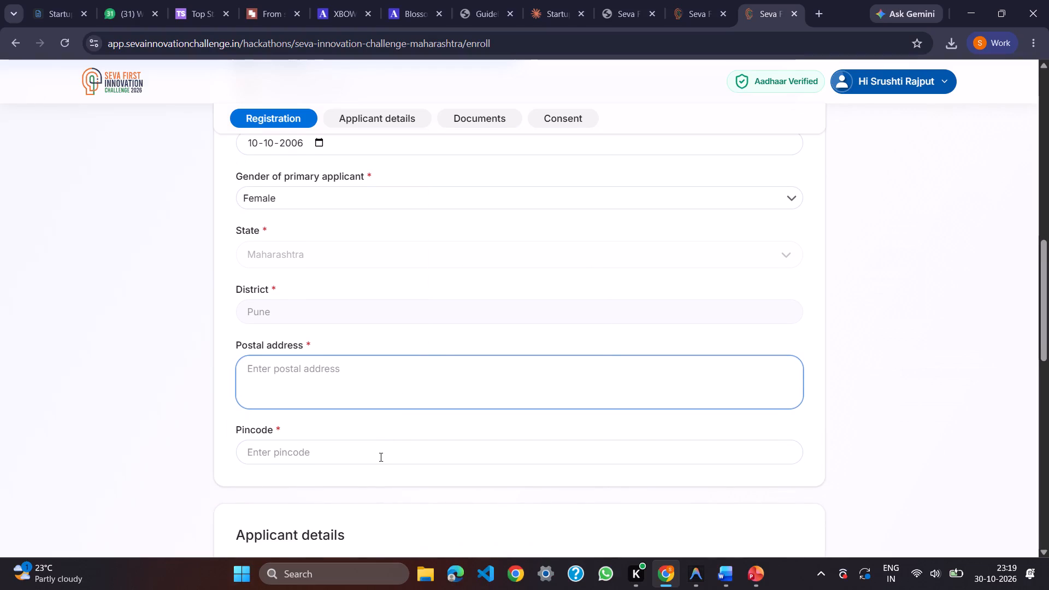
{"action": "left_click", "coordinate": [380, 457]}
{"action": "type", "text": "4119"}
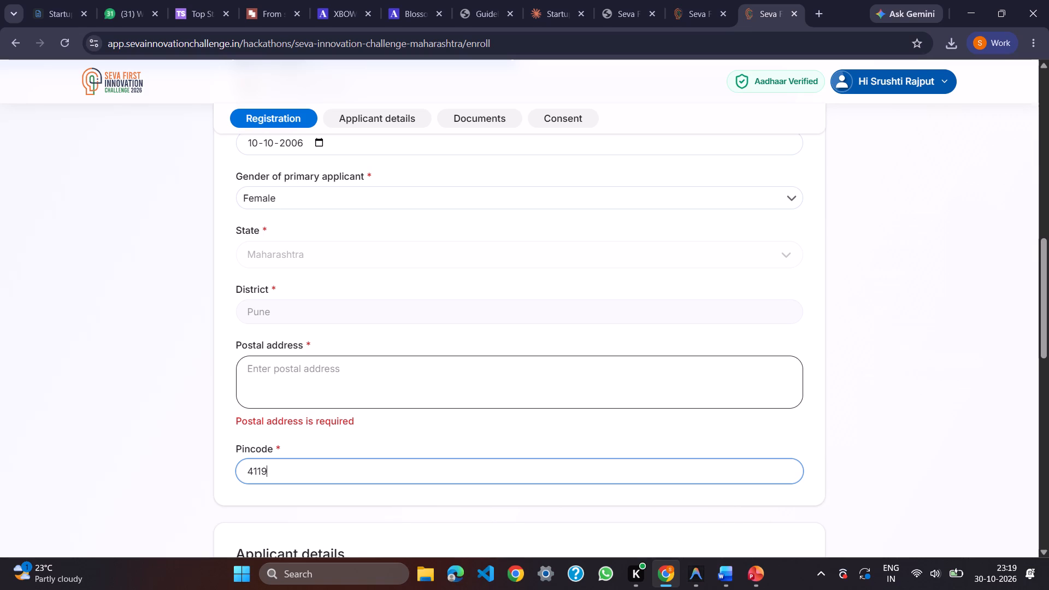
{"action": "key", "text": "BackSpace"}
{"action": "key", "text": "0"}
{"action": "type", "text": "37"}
Enter the applicant's full postal address, including flat, building, landmark and locality, in the Registration section.
{"action": "left_click", "coordinate": [354, 381]}
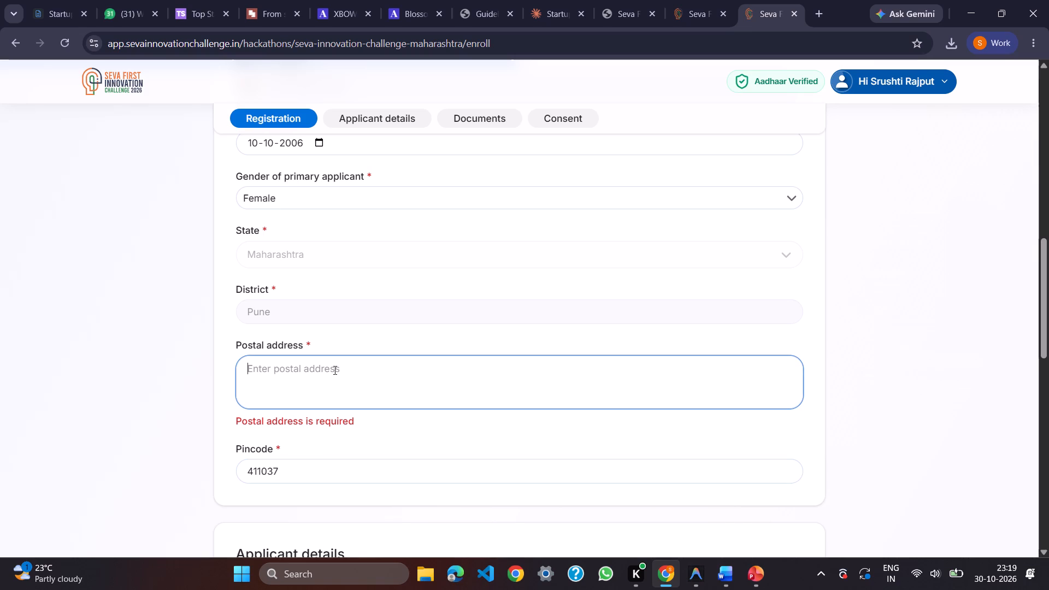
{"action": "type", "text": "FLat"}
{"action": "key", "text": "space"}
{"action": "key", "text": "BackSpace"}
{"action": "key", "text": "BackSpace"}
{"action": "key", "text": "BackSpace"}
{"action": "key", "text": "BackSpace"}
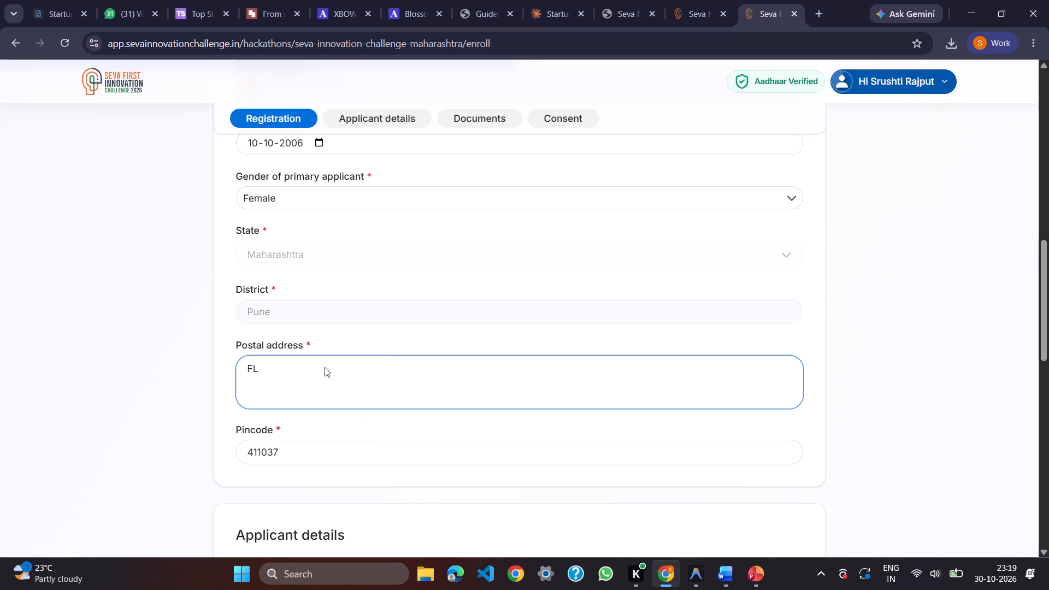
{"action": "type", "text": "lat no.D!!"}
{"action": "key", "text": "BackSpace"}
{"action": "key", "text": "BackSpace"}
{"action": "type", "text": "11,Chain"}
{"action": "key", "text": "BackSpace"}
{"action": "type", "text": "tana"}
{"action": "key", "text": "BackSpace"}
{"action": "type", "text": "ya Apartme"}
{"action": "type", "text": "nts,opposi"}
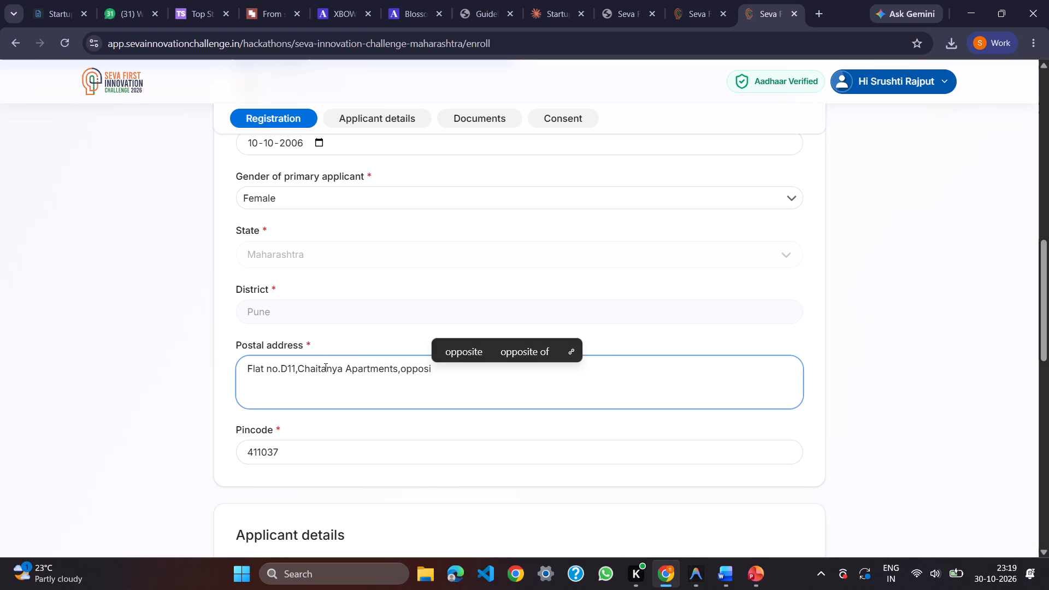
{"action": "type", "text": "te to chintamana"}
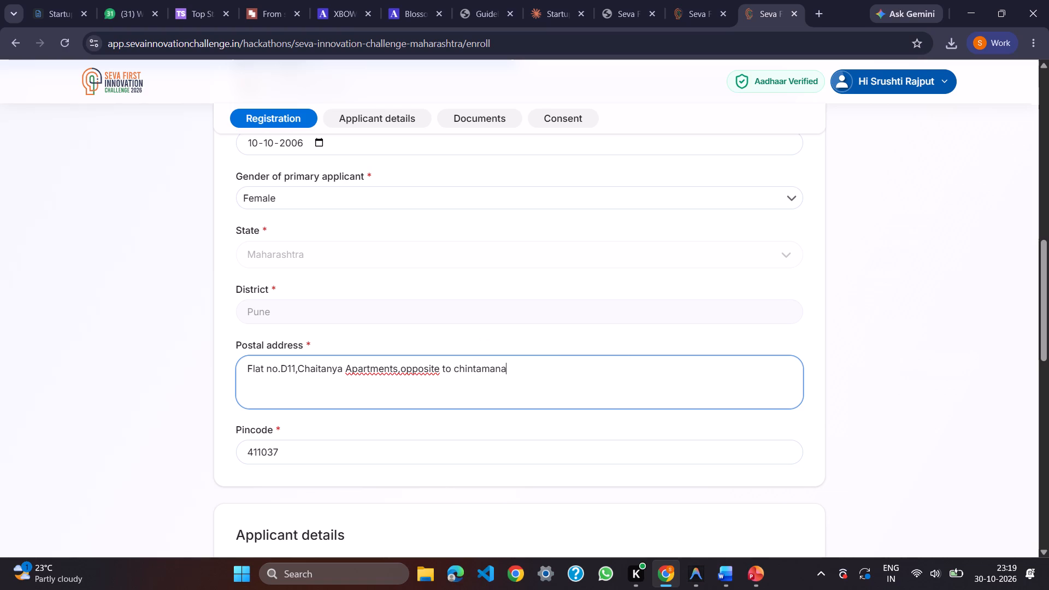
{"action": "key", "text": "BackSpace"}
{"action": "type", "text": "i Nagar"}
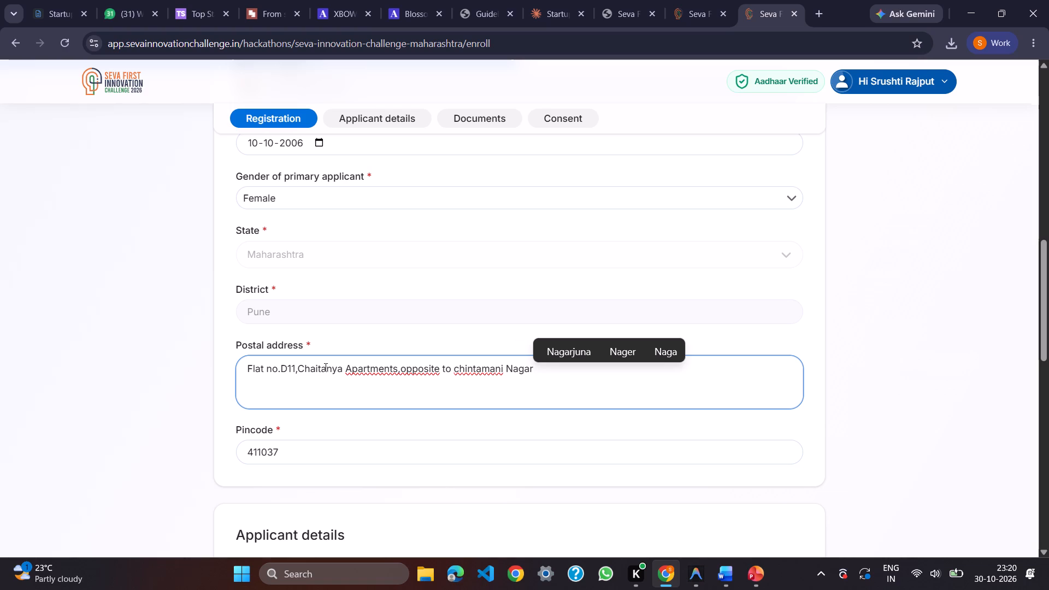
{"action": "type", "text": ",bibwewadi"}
In Applicant details, set the applicant type to Student and answer the team application question with "Yes (student team)".
{"action": "scroll", "coordinate": [323, 435], "scroll_direction": "down", "scroll_amount": 1}
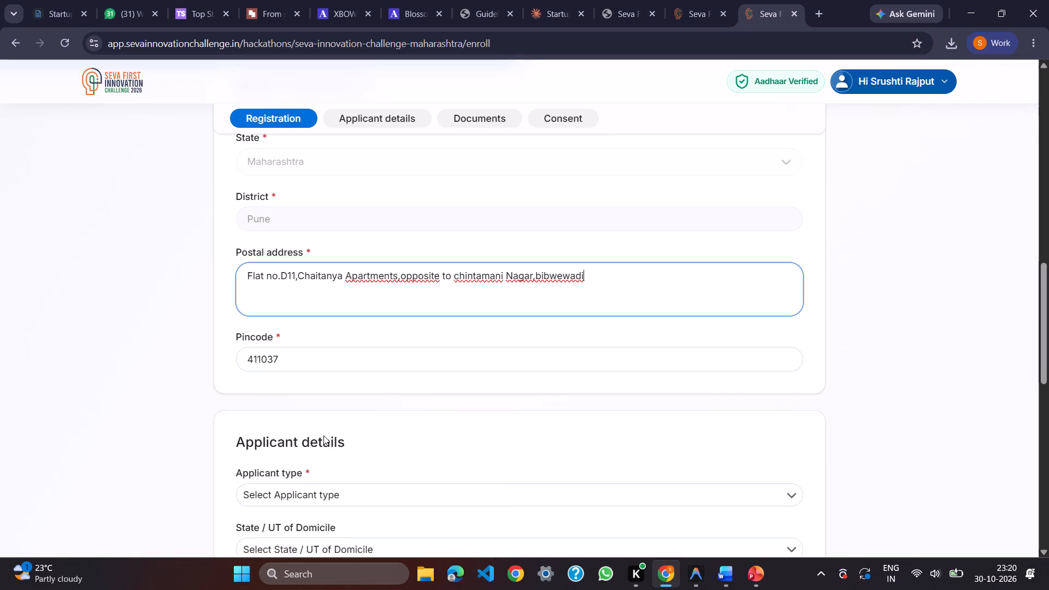
{"action": "scroll", "coordinate": [323, 435], "scroll_direction": "down", "scroll_amount": 2}
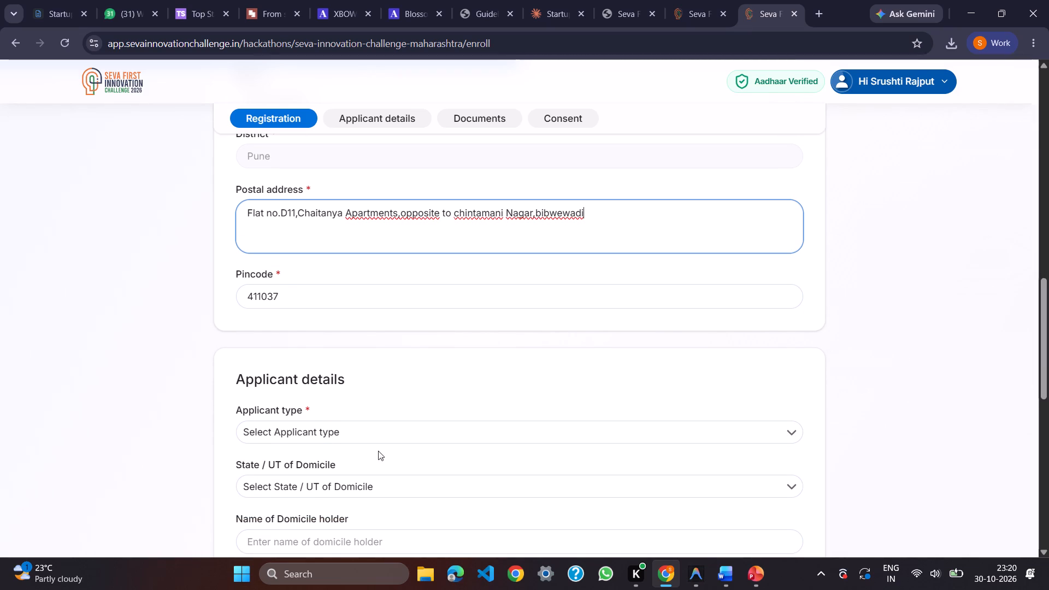
{"action": "left_click", "coordinate": [388, 441]}
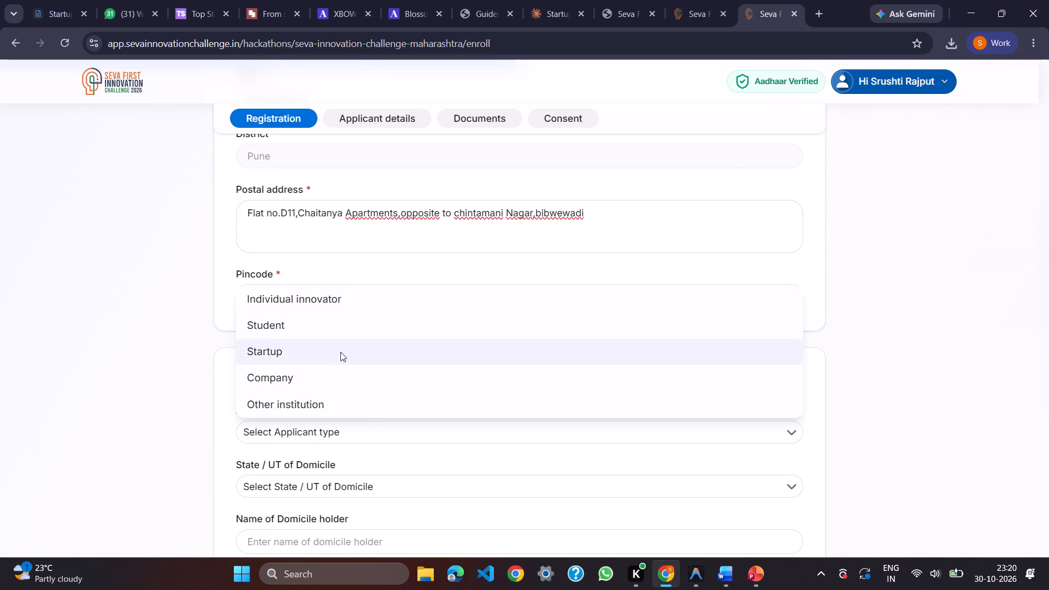
{"action": "left_click", "coordinate": [355, 334]}
{"action": "scroll", "coordinate": [366, 424], "scroll_direction": "down", "scroll_amount": 1}
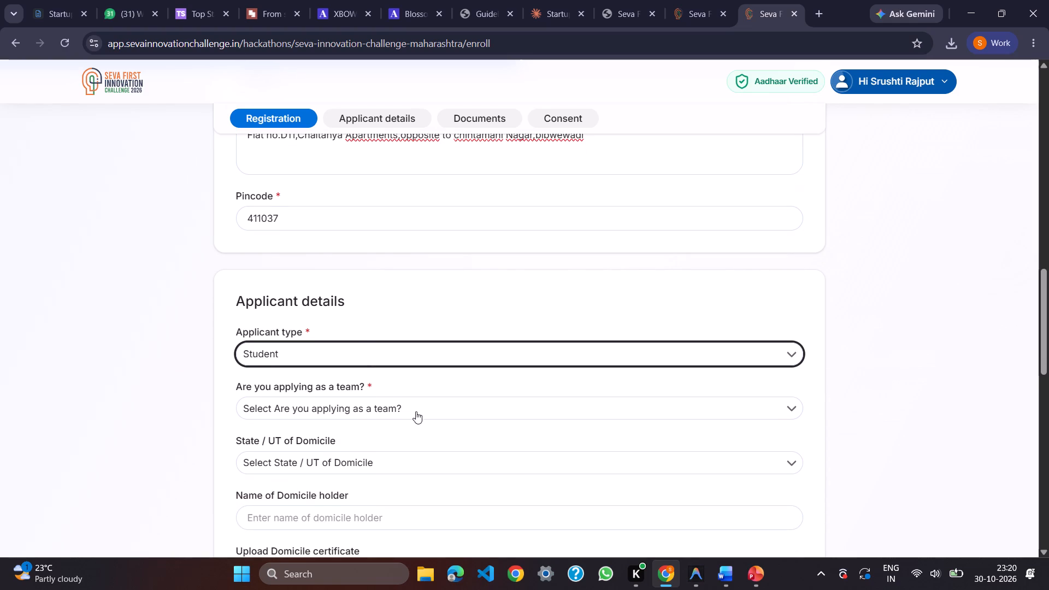
{"action": "left_click", "coordinate": [421, 411]}
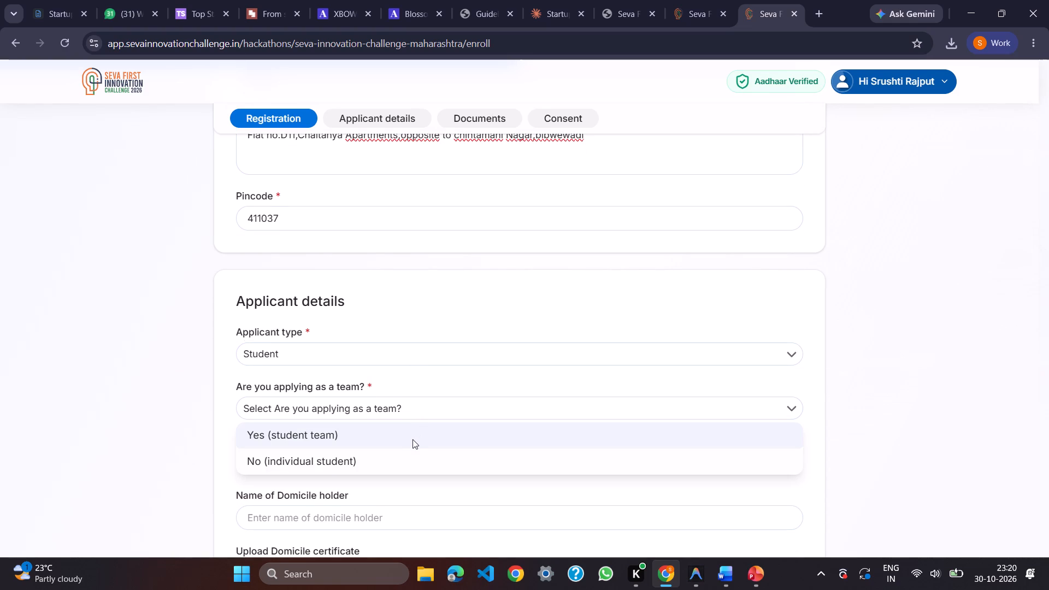
{"action": "left_click", "coordinate": [412, 439]}
Set the State / UT of Domicile to Maharashtra.
{"action": "left_click", "coordinate": [402, 475]}
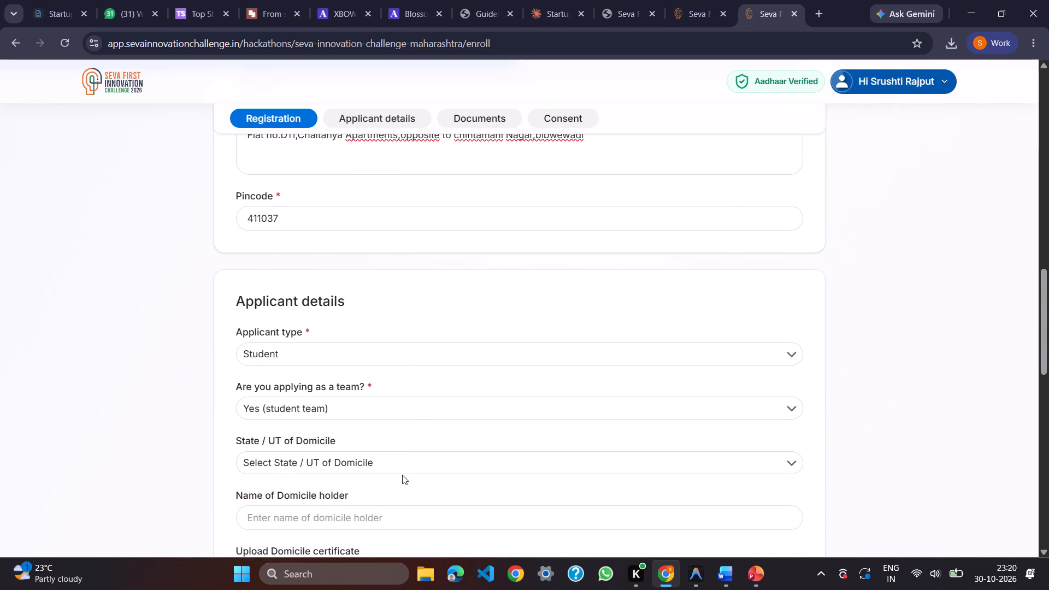
{"action": "left_click", "coordinate": [427, 465]}
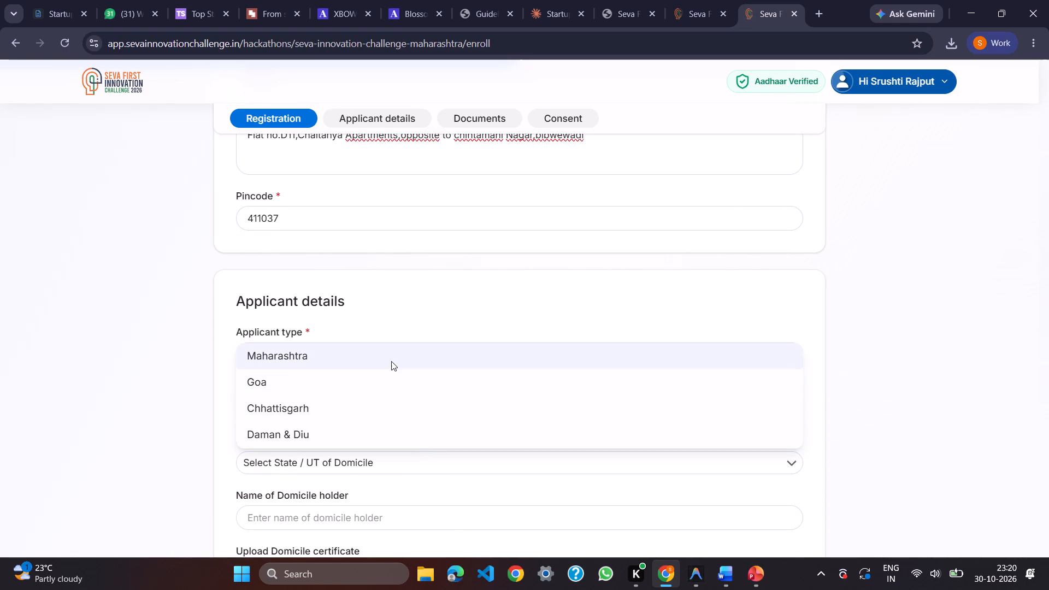
{"action": "left_click", "coordinate": [391, 361]}
Examine the domicile holder, domicile certificate, project lead and institution fields in Applicant details.
{"action": "scroll", "coordinate": [400, 430], "scroll_direction": "down", "scroll_amount": 1}
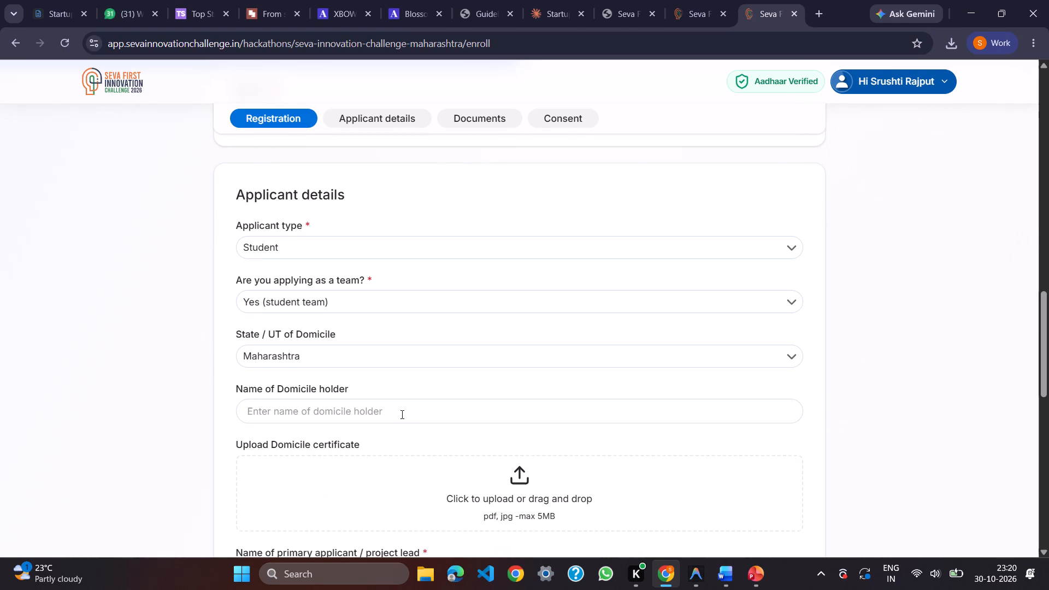
{"action": "left_click", "coordinate": [401, 414]}
{"action": "left_click", "coordinate": [510, 412]}
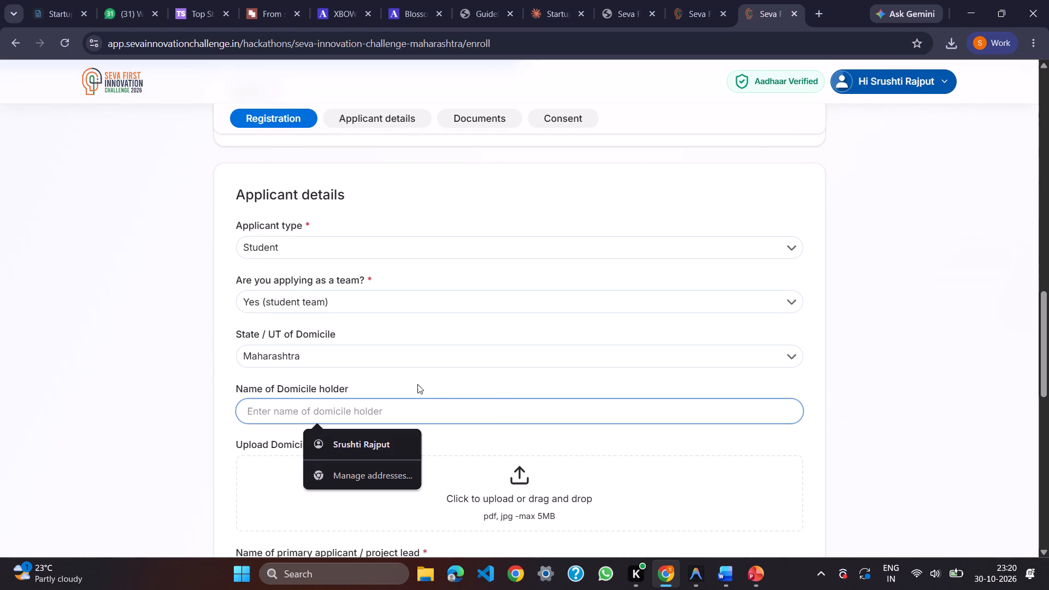
{"action": "scroll", "coordinate": [427, 403], "scroll_direction": "down", "scroll_amount": 1}
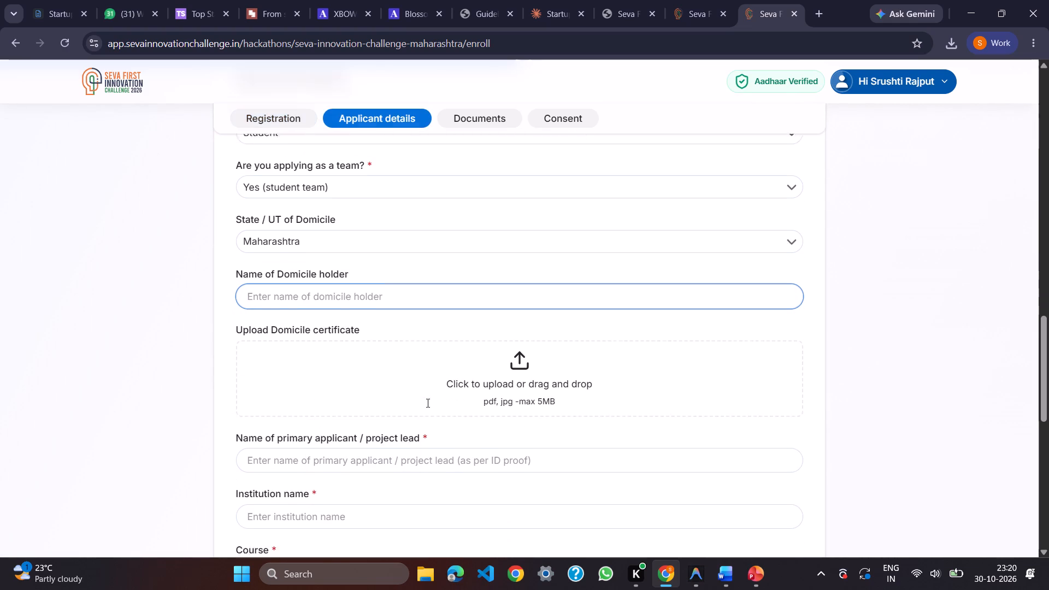
{"action": "scroll", "coordinate": [427, 403], "scroll_direction": "down", "scroll_amount": 1}
{"action": "scroll", "coordinate": [403, 297], "scroll_direction": "up", "scroll_amount": 1}
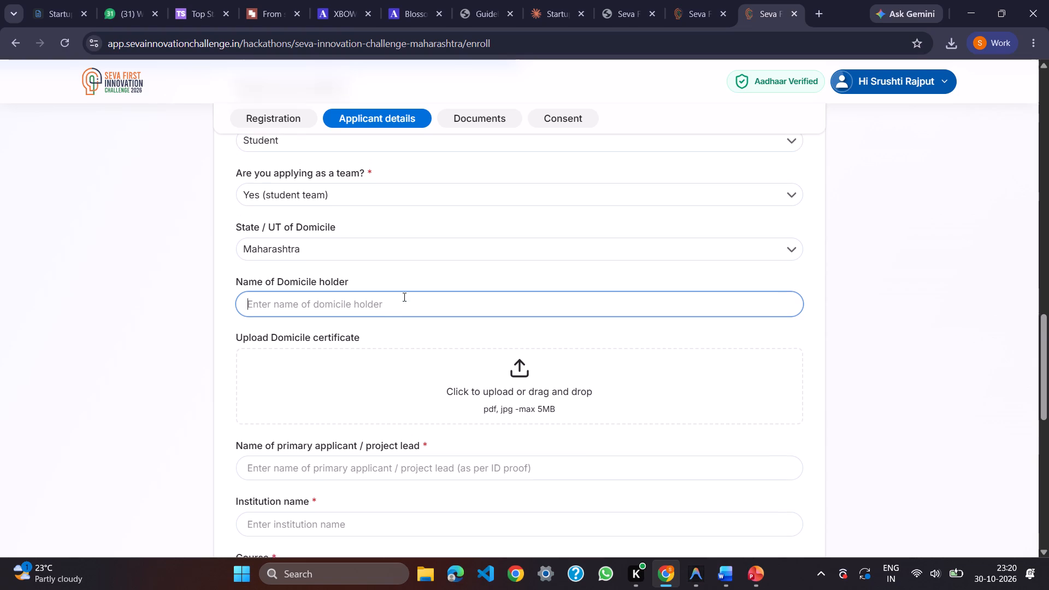
{"action": "scroll", "coordinate": [403, 297], "scroll_direction": "up", "scroll_amount": 2}
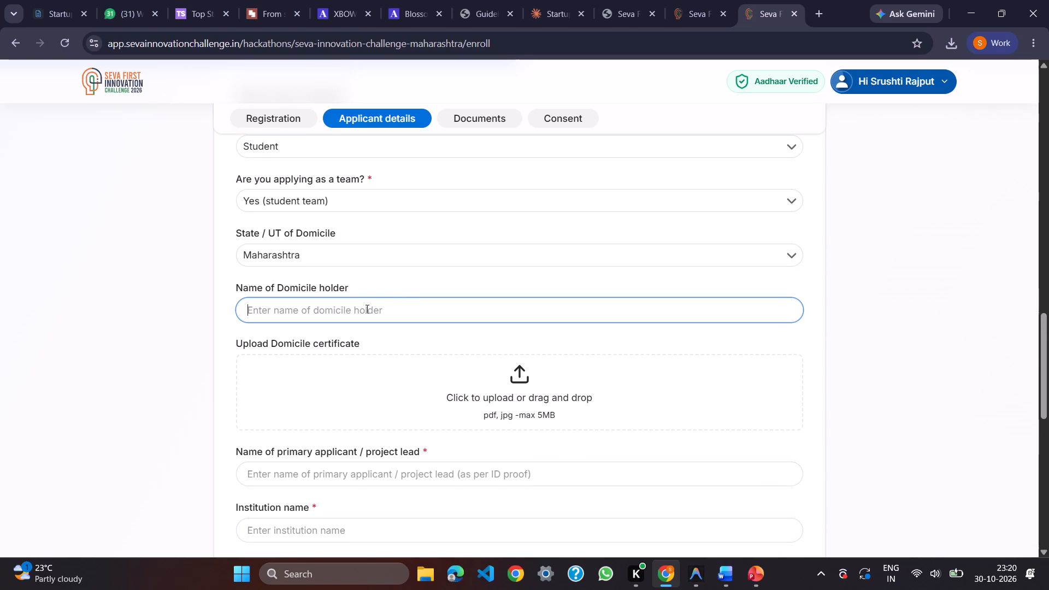
{"action": "scroll", "coordinate": [366, 309], "scroll_direction": "down", "scroll_amount": 1}
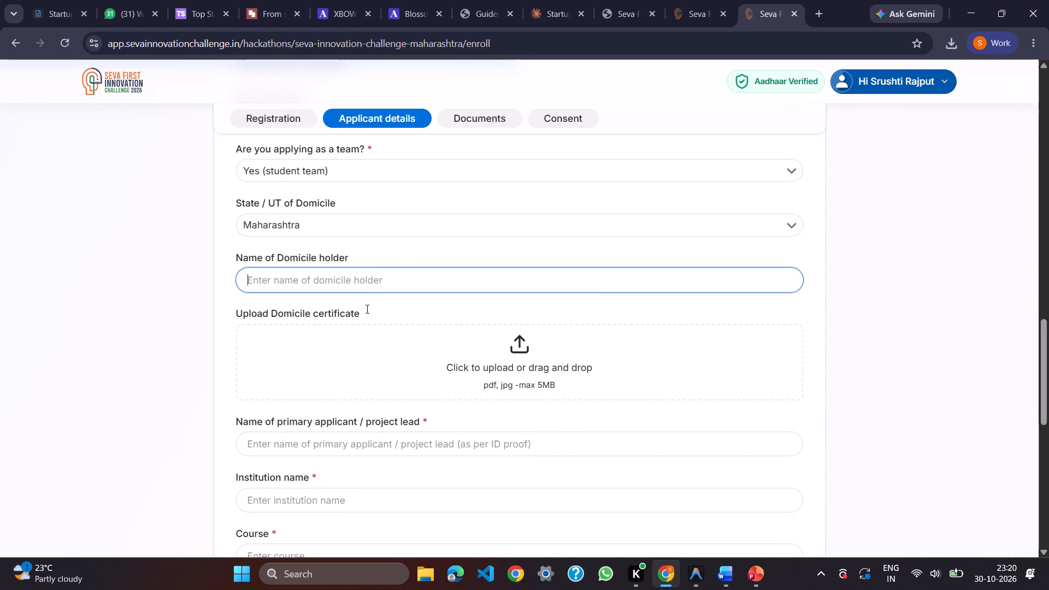
{"action": "scroll", "coordinate": [366, 309], "scroll_direction": "down", "scroll_amount": 1}
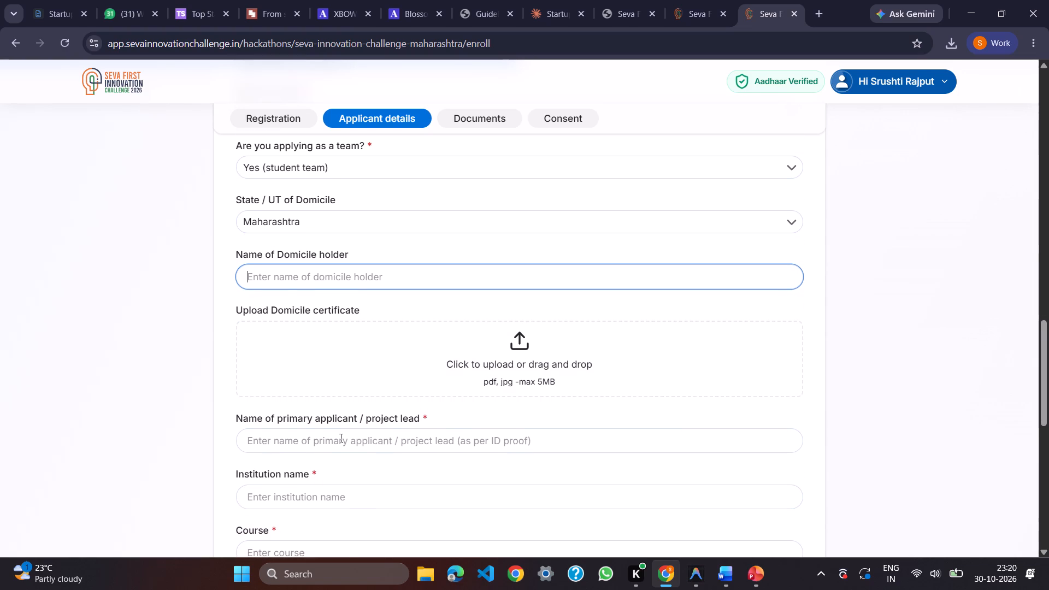
Enter the domicile holder's full name in the Name of Domicile holder field of Applicant details.
{"action": "left_click", "coordinate": [340, 442]}
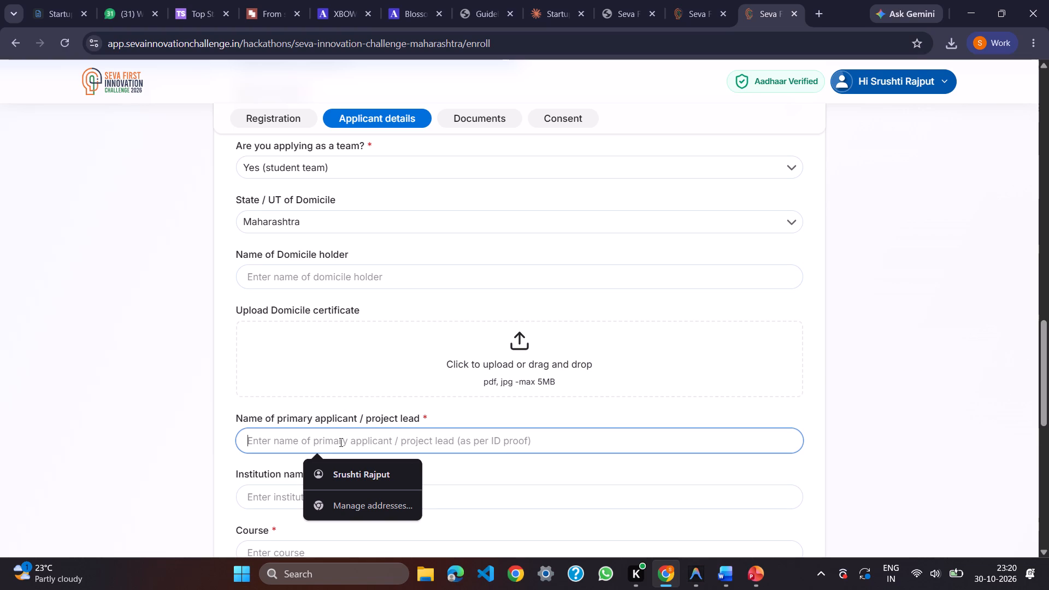
{"action": "left_click", "coordinate": [408, 268]}
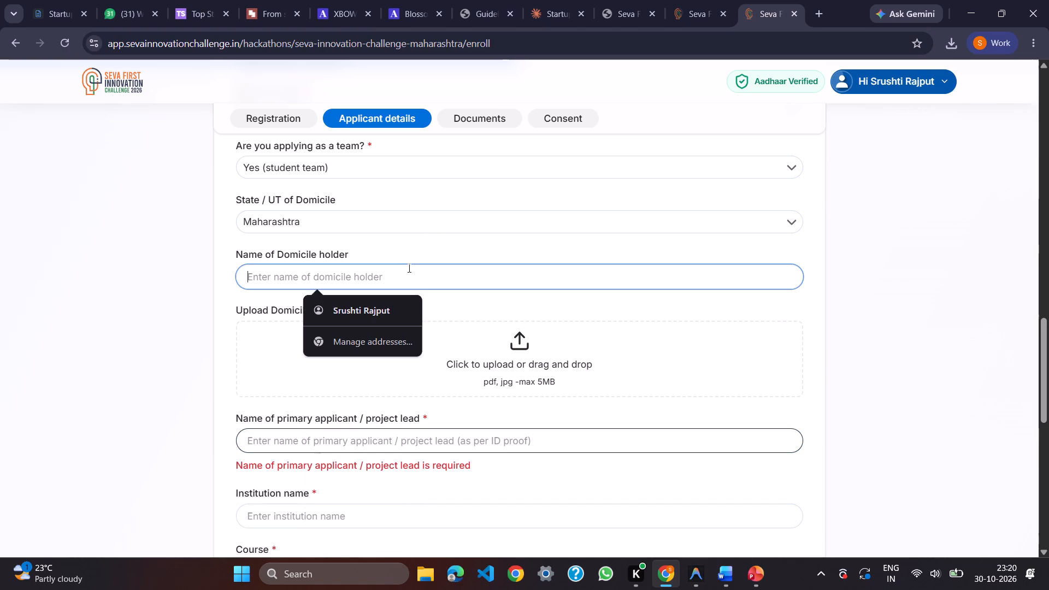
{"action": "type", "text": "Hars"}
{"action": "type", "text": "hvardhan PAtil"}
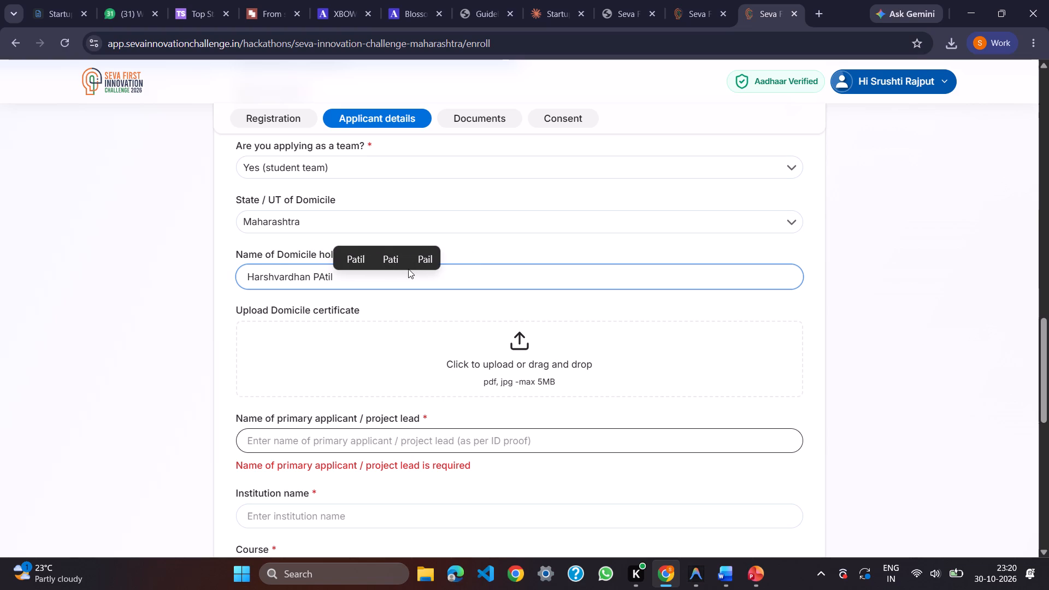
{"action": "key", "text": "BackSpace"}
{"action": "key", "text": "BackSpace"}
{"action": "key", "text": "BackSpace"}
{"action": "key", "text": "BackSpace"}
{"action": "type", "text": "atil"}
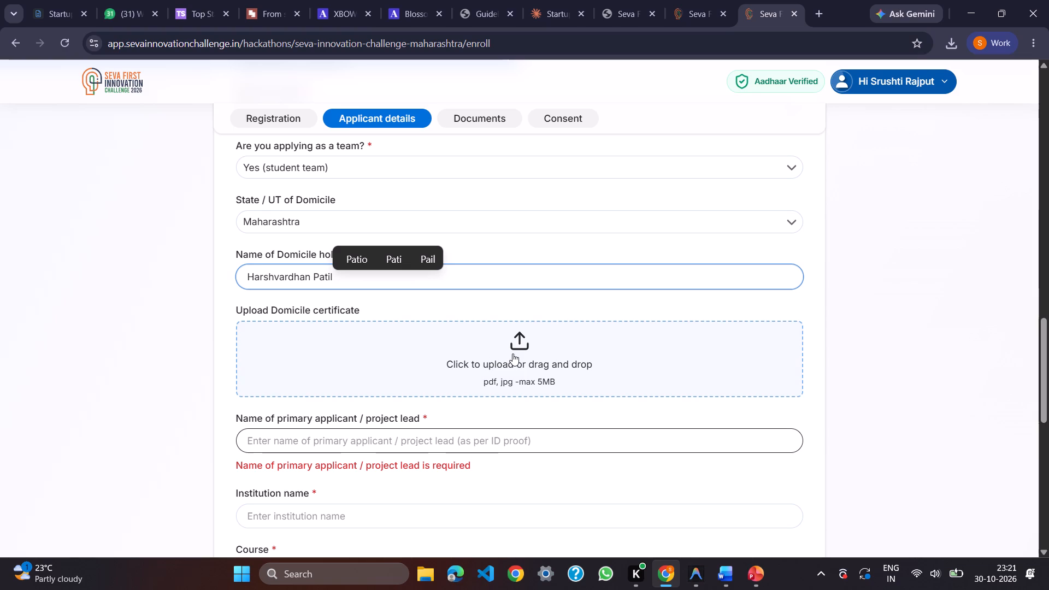
Enter the project lead's full name, as per ID proof, as the primary applicant.
{"action": "left_click", "coordinate": [476, 438]}
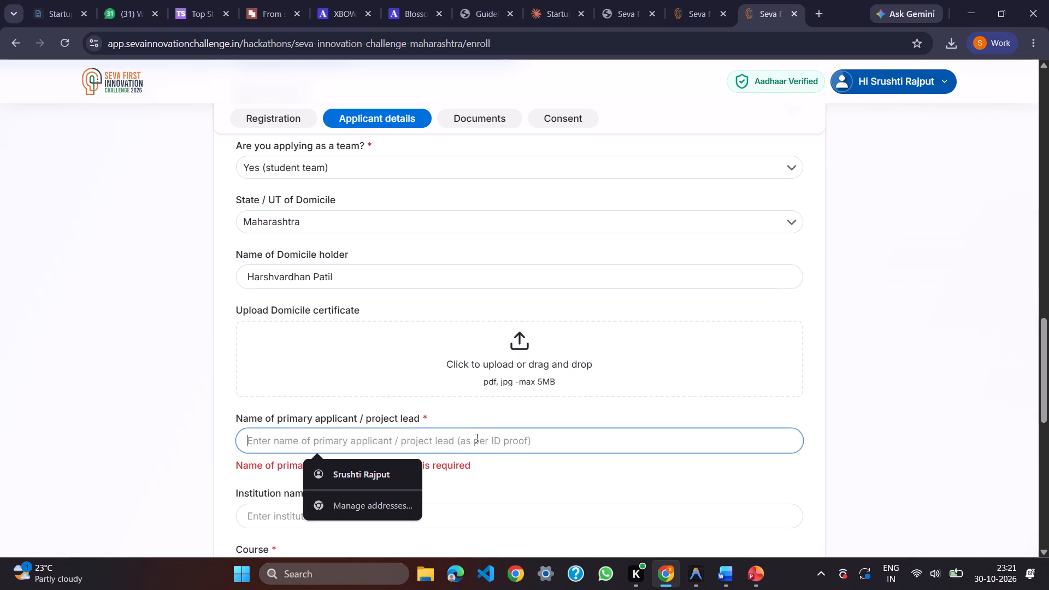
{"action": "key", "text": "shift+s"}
{"action": "key", "text": "BackSpace"}
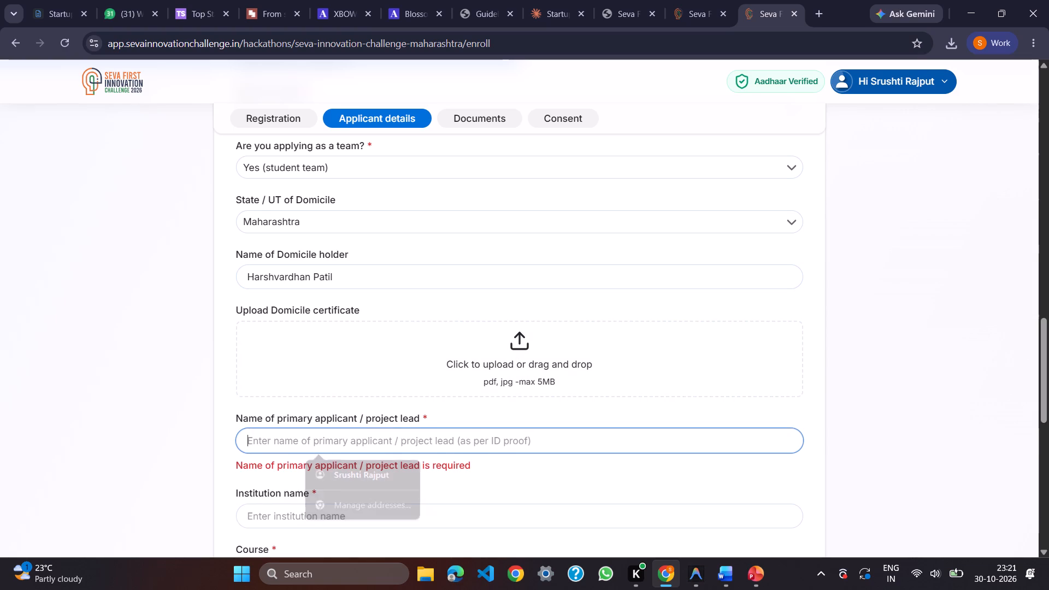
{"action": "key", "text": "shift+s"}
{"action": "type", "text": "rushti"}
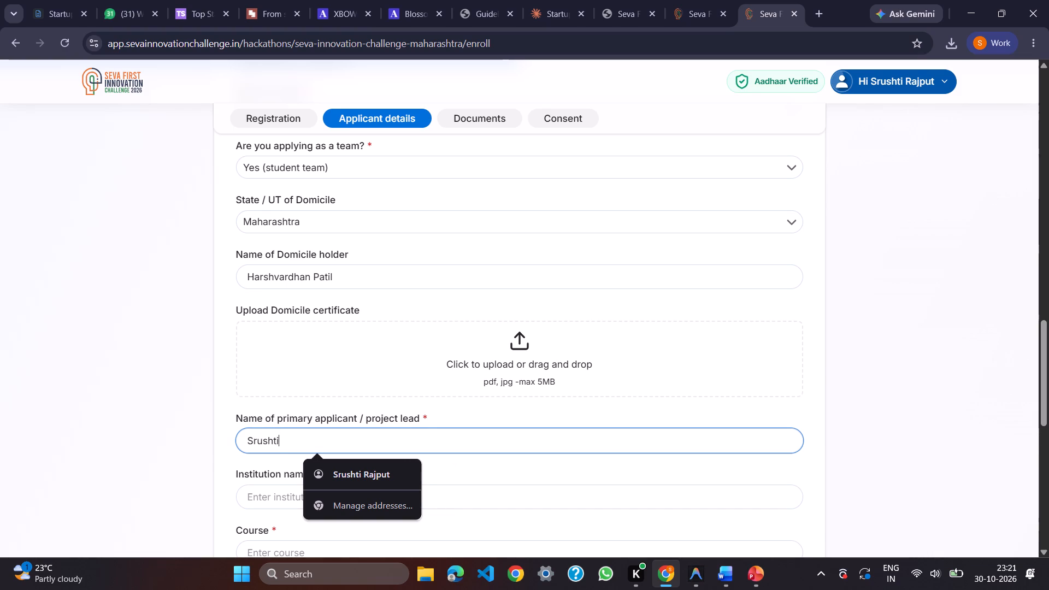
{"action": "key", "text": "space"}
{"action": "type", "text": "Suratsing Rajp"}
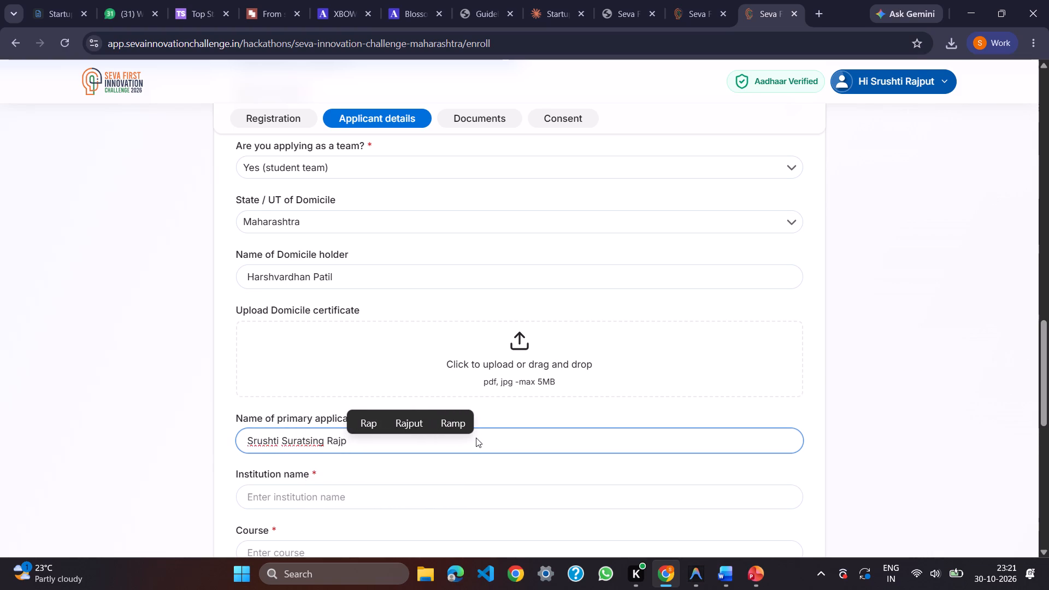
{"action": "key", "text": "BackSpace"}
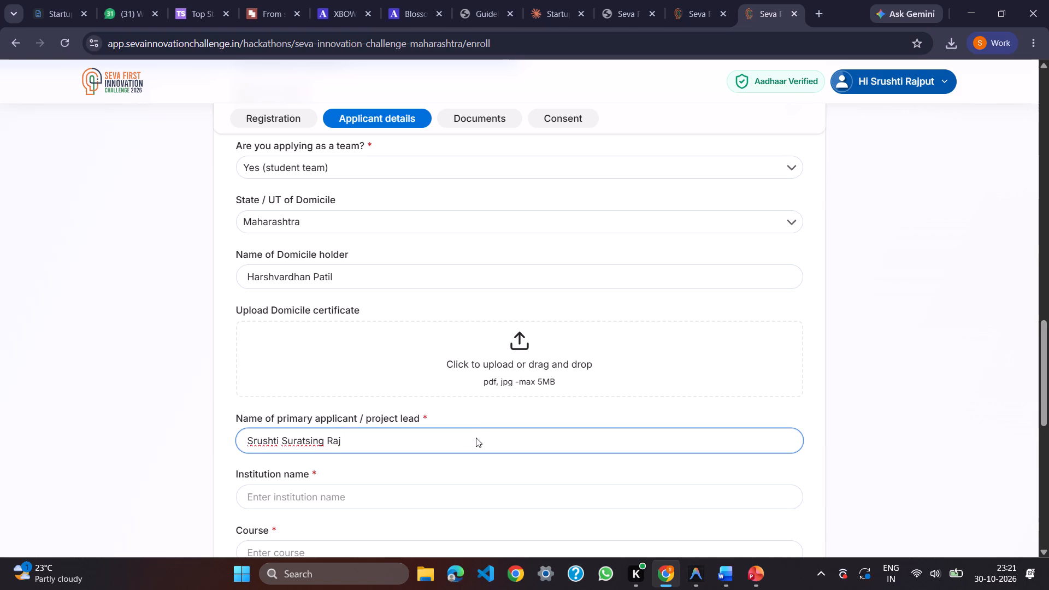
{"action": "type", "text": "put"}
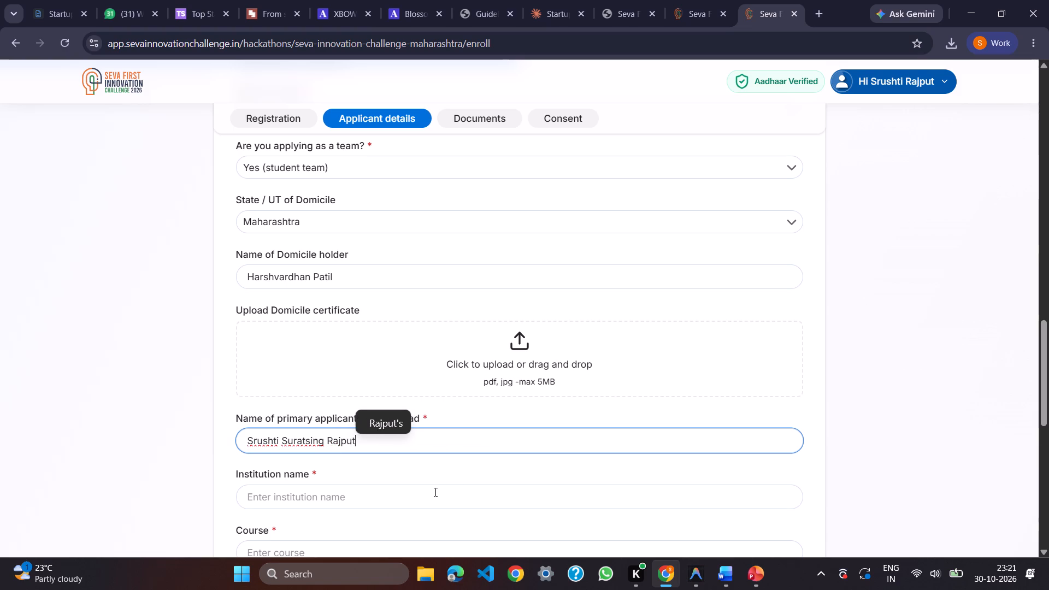
Enter "Vishwakarma Institute of Technology ,Pune" as the institution name in Applicant details.
{"action": "left_click", "coordinate": [434, 492]}
{"action": "scroll", "coordinate": [434, 492], "scroll_direction": "down", "scroll_amount": 1}
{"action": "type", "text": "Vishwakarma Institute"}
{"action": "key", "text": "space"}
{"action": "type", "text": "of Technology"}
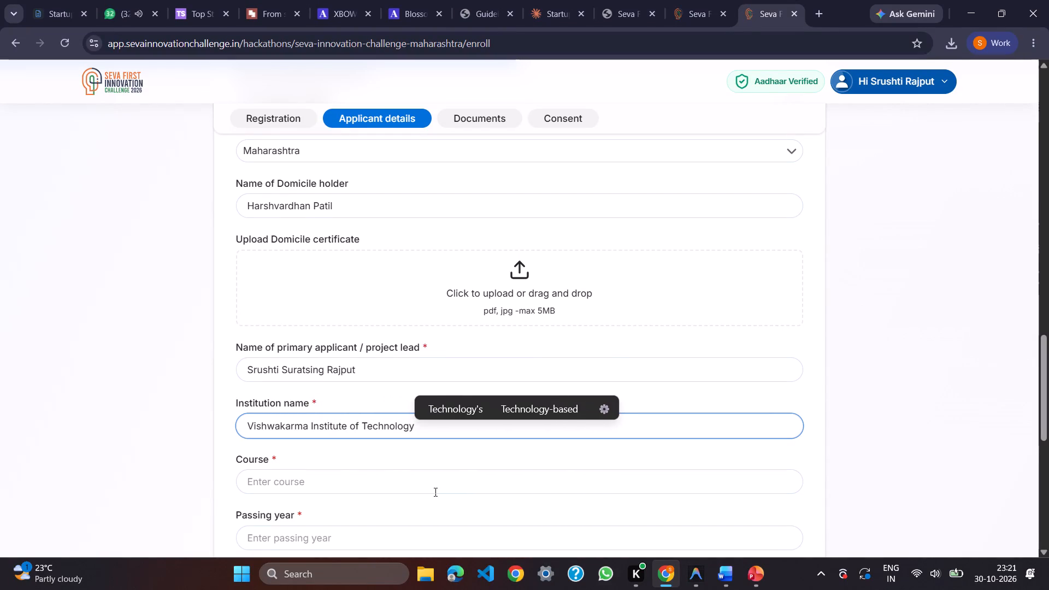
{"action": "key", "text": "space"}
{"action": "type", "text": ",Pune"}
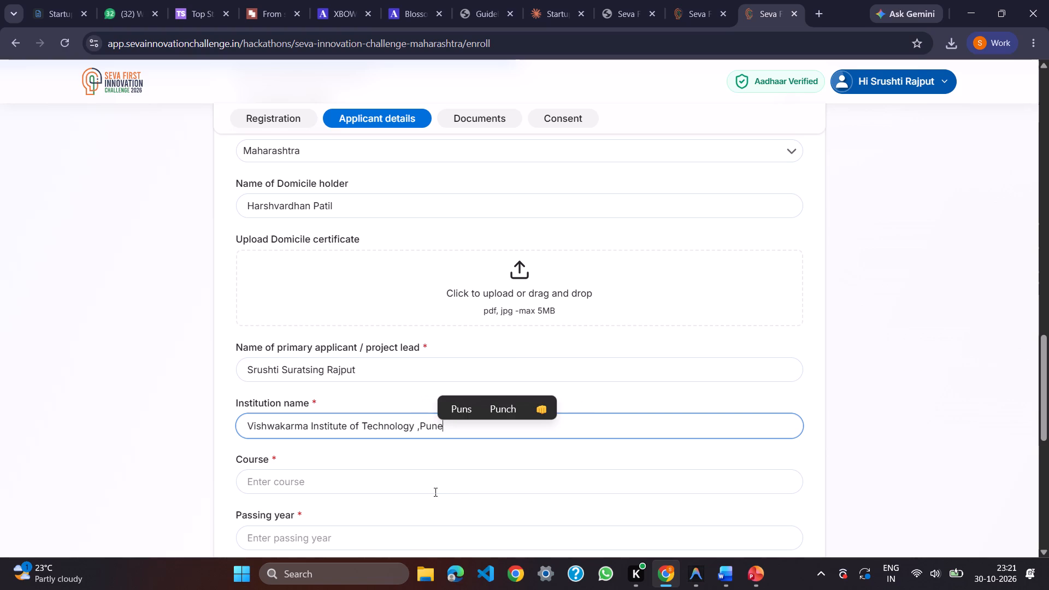
Enter "Btech" as the course in Applicant details.
{"action": "left_click", "coordinate": [404, 486]}
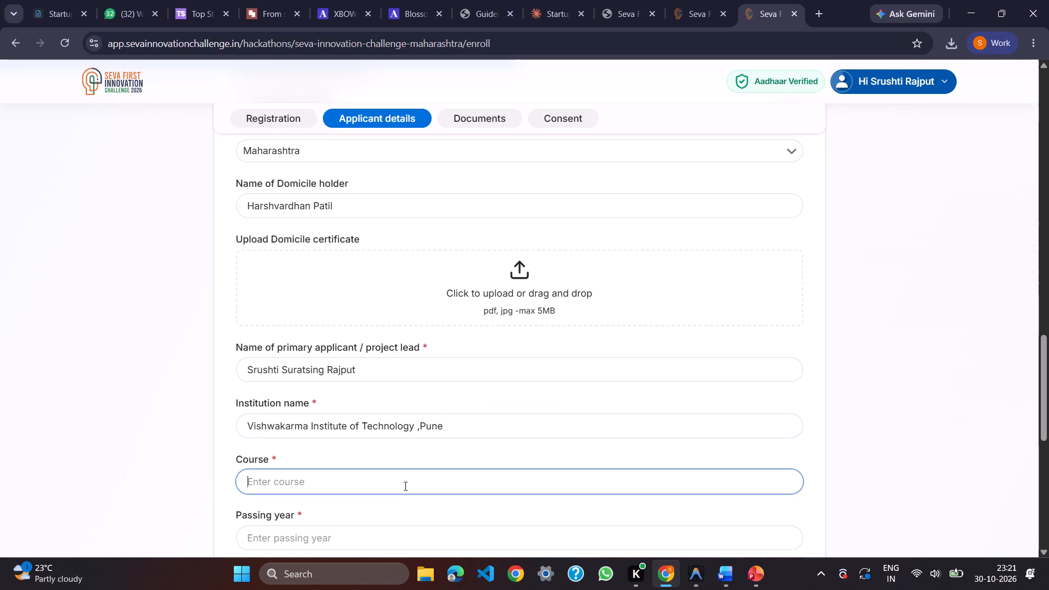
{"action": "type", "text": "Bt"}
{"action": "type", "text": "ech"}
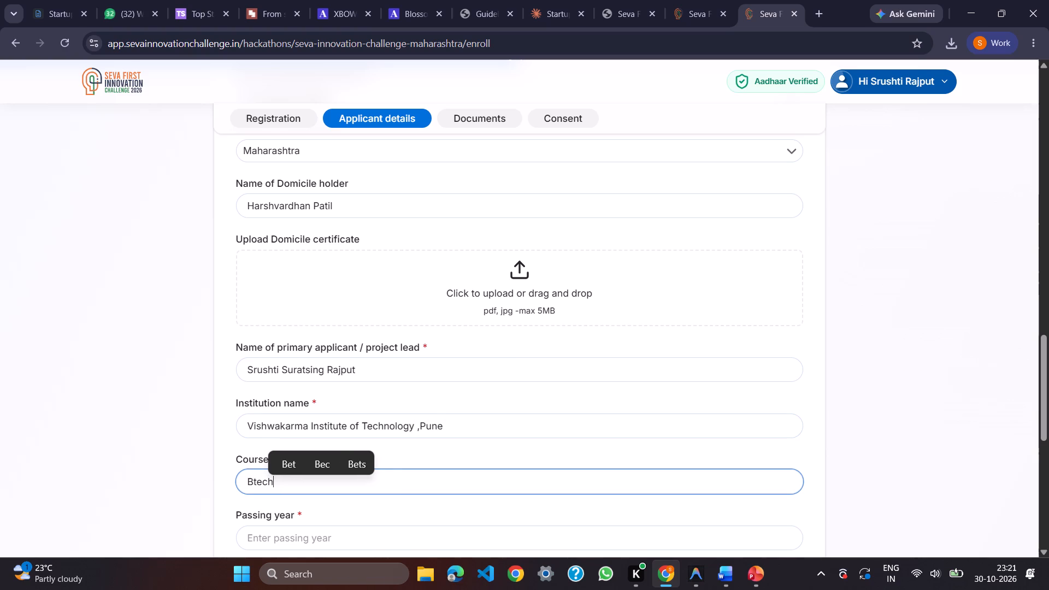
Enter 2029 as the passing year in Applicant details.
{"action": "left_click", "coordinate": [320, 541]}
{"action": "scroll", "coordinate": [320, 541], "scroll_direction": "down", "scroll_amount": 1}
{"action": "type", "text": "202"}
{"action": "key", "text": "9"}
Accept the Compliance statement in the Consent section of the enrolment form.
{"action": "scroll", "coordinate": [320, 541], "scroll_direction": "down", "scroll_amount": 2}
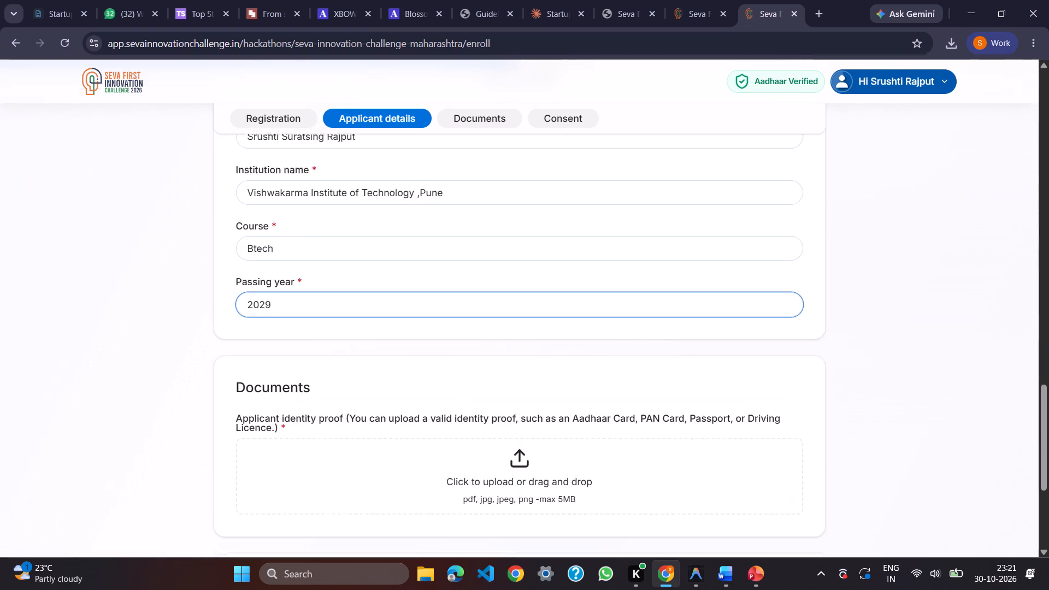
{"action": "scroll", "coordinate": [320, 541], "scroll_direction": "down", "scroll_amount": 2}
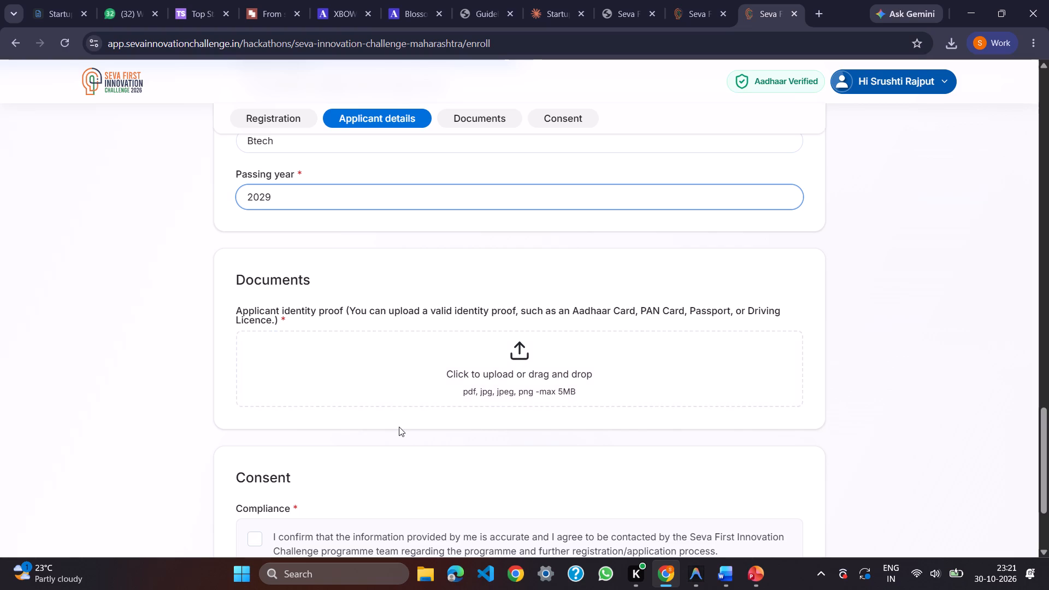
{"action": "scroll", "coordinate": [399, 427], "scroll_direction": "down", "scroll_amount": 3}
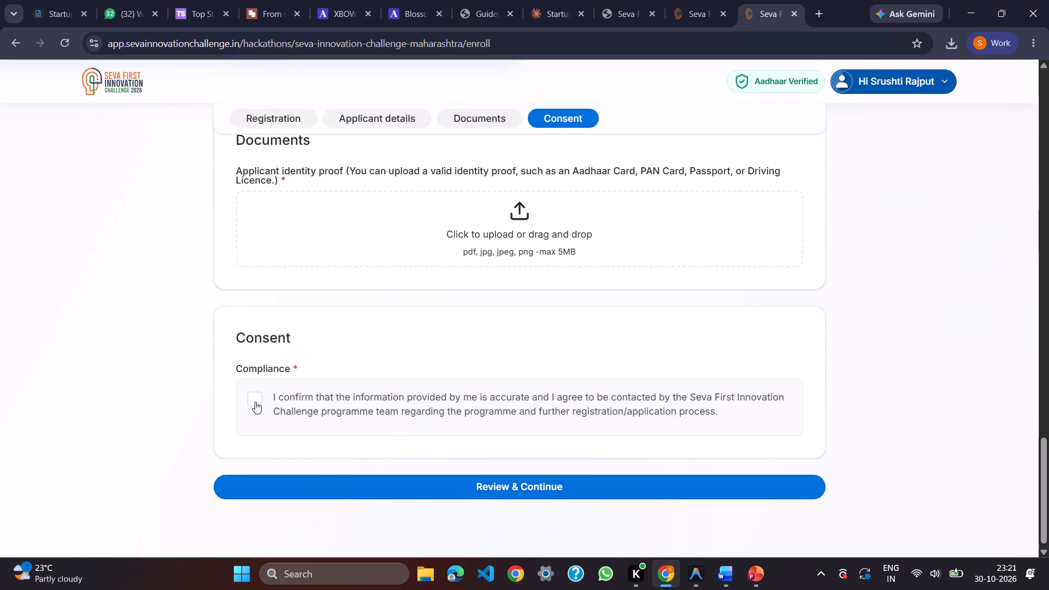
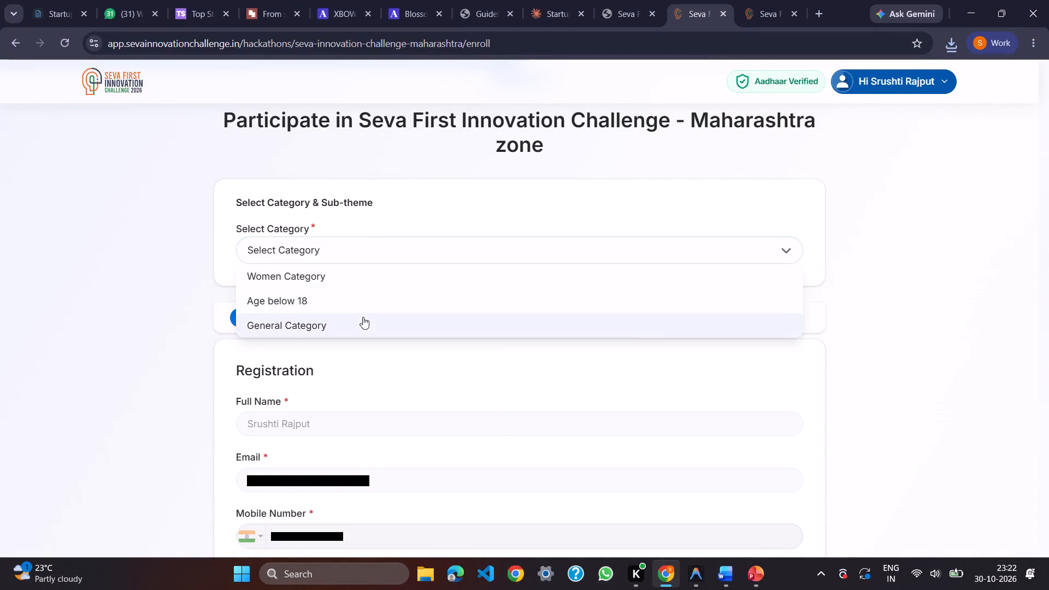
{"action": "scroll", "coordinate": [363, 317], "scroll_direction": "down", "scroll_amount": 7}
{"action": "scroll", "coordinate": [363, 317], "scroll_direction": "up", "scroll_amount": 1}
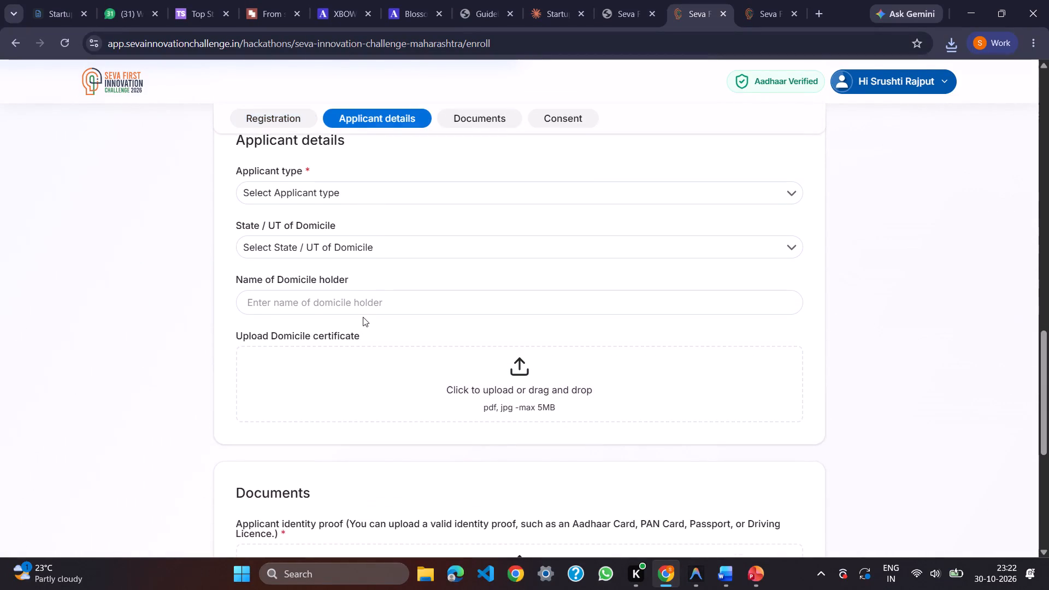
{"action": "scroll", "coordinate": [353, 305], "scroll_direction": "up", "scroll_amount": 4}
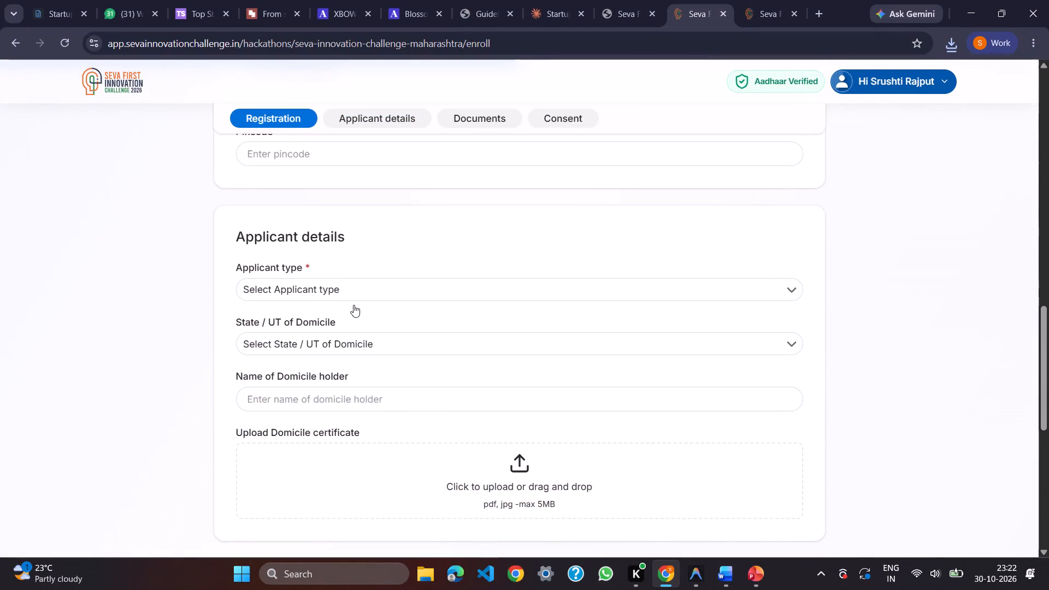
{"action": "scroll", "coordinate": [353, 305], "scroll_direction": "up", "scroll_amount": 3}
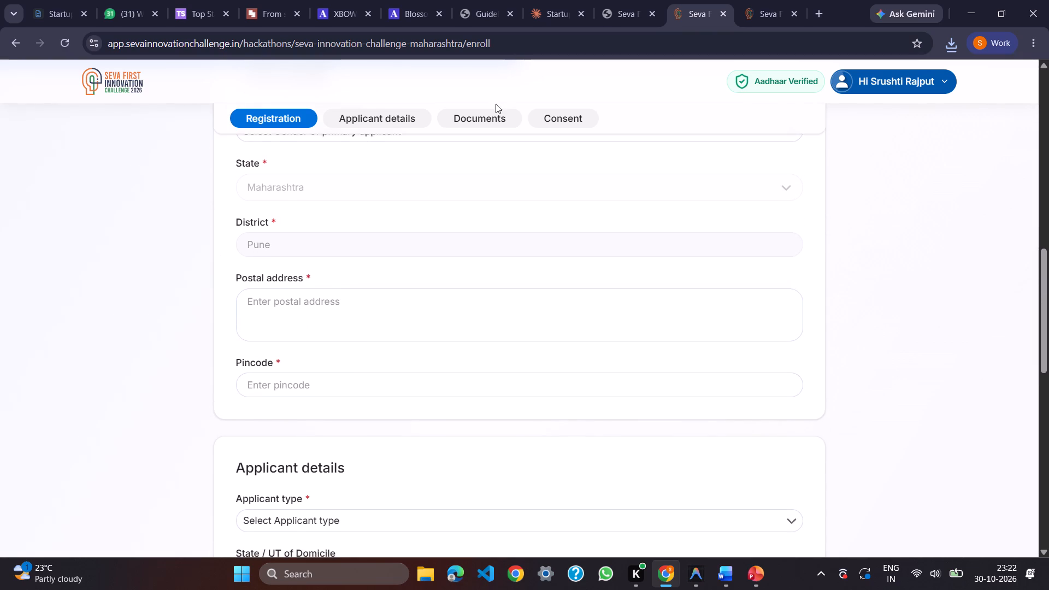
Return to the filled-in copy of the enrolment form and open the file chooser for the applicant identity proof in Documents.
{"action": "left_click", "coordinate": [757, 7]}
{"action": "scroll", "coordinate": [540, 334], "scroll_direction": "down", "scroll_amount": 1}
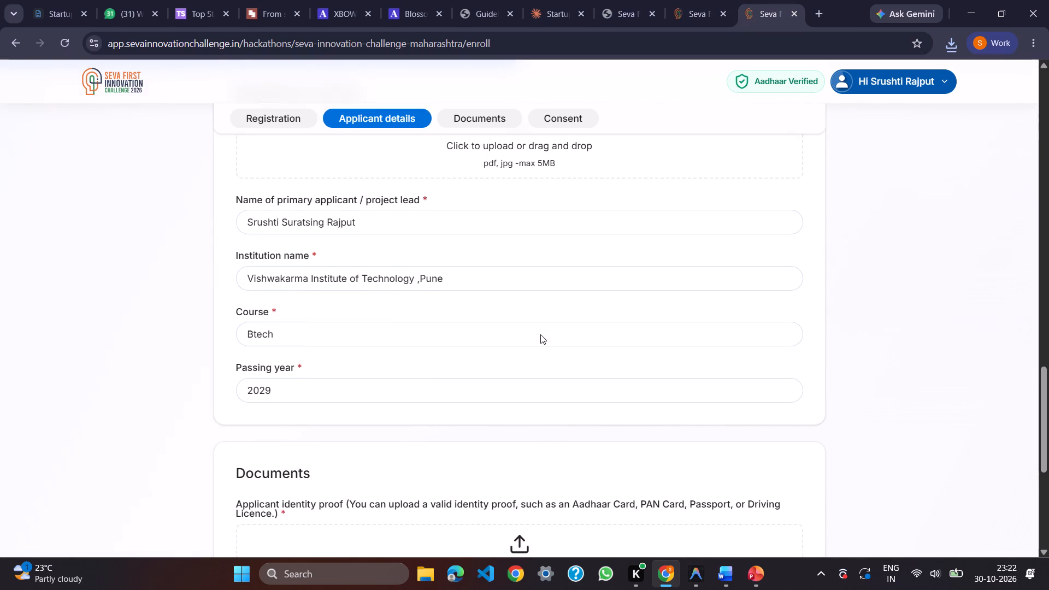
{"action": "scroll", "coordinate": [540, 334], "scroll_direction": "down", "scroll_amount": 4}
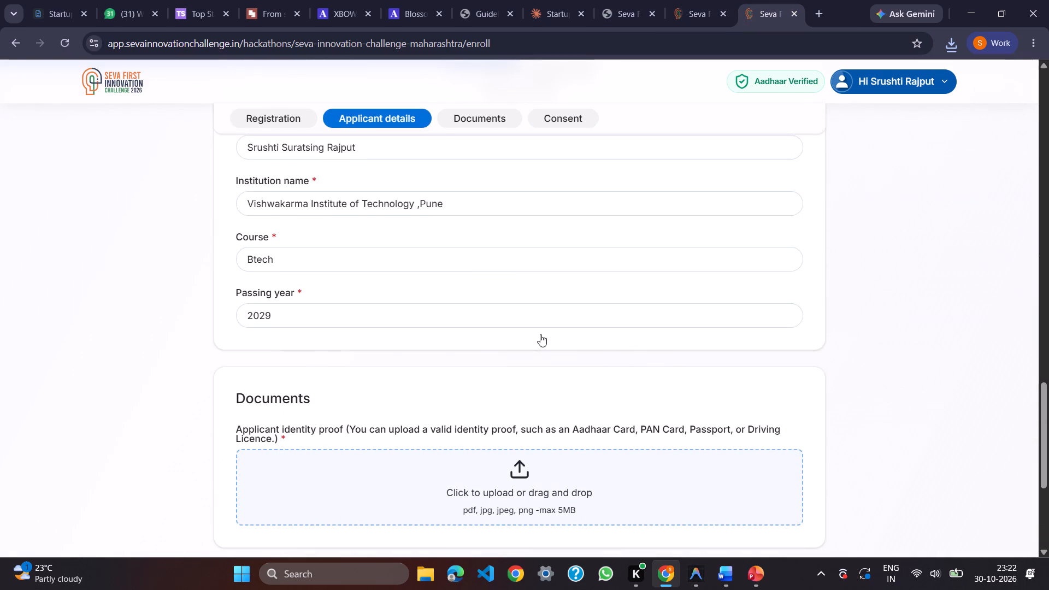
{"action": "left_click", "coordinate": [520, 345]}
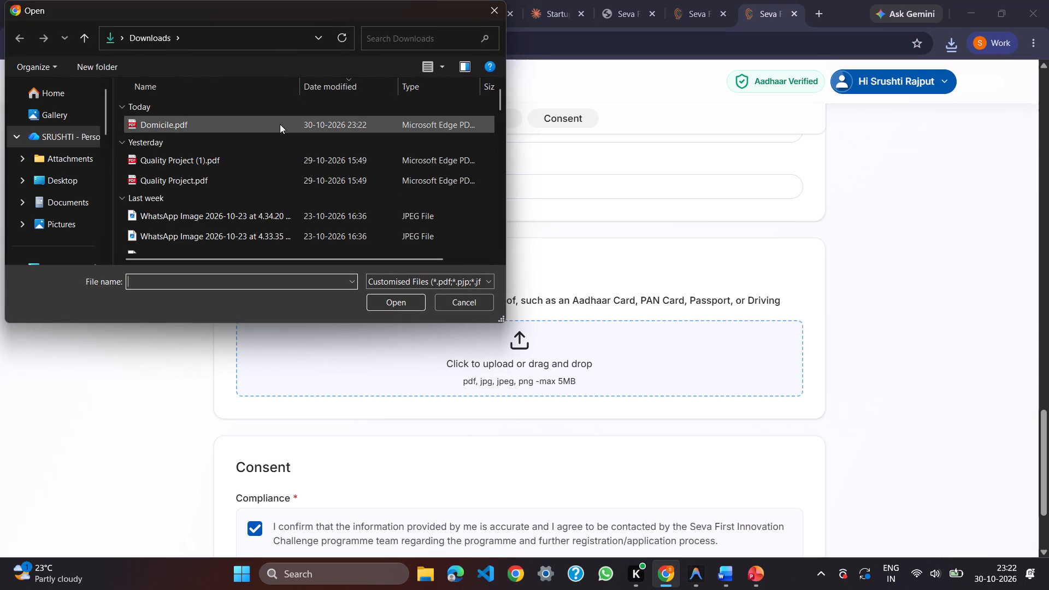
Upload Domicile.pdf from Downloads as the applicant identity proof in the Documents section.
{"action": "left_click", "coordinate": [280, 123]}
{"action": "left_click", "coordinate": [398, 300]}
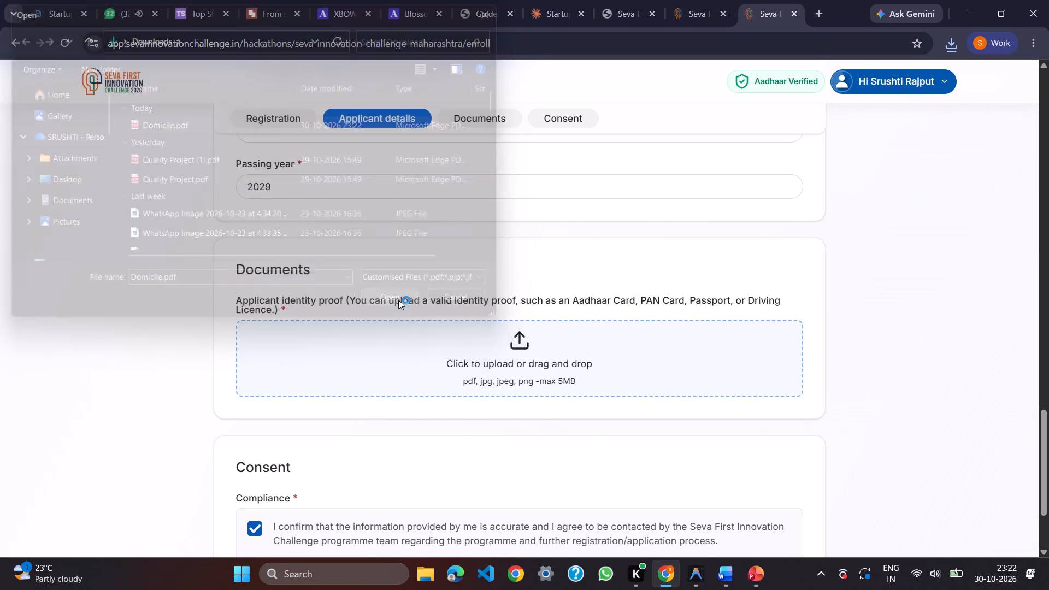
Review the enrolment form from the Consent section back up to the category, sector and sub-theme selections.
{"action": "scroll", "coordinate": [497, 400], "scroll_direction": "down", "scroll_amount": 4}
{"action": "scroll", "coordinate": [497, 400], "scroll_direction": "up", "scroll_amount": 2}
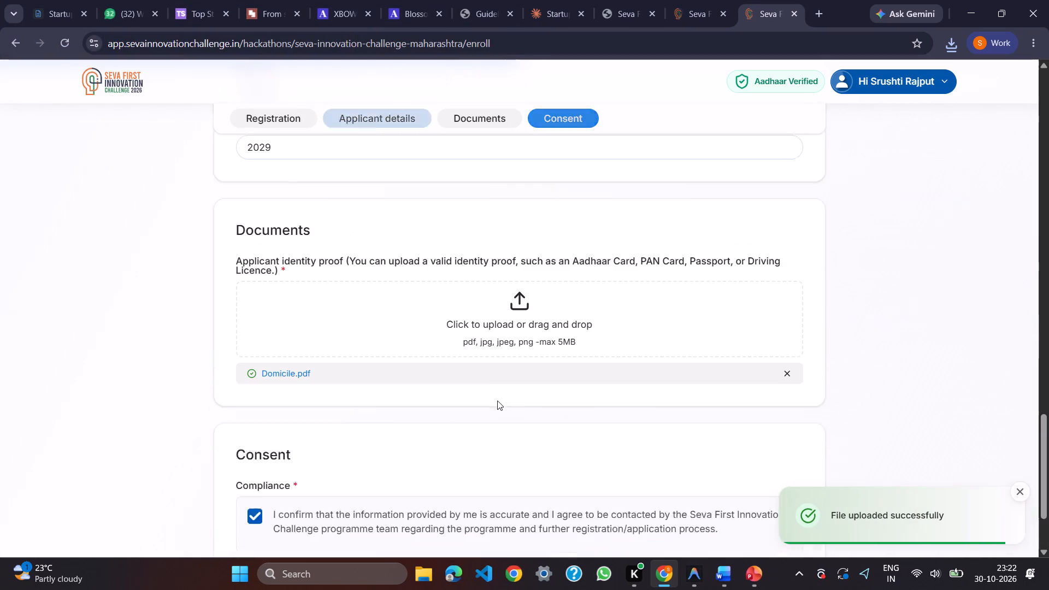
{"action": "scroll", "coordinate": [497, 400], "scroll_direction": "up", "scroll_amount": 3}
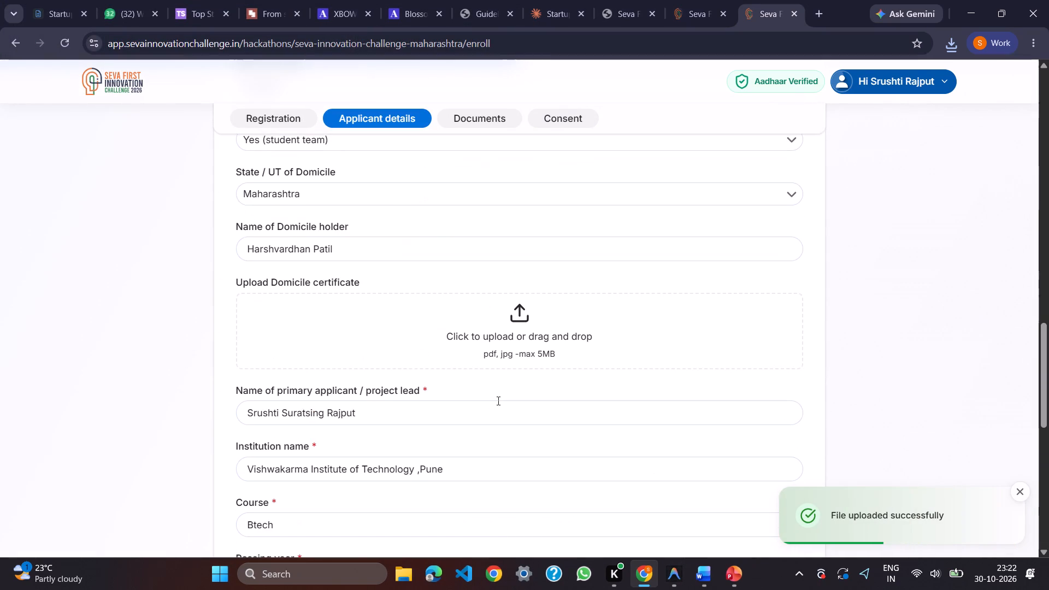
{"action": "scroll", "coordinate": [497, 400], "scroll_direction": "up", "scroll_amount": 2}
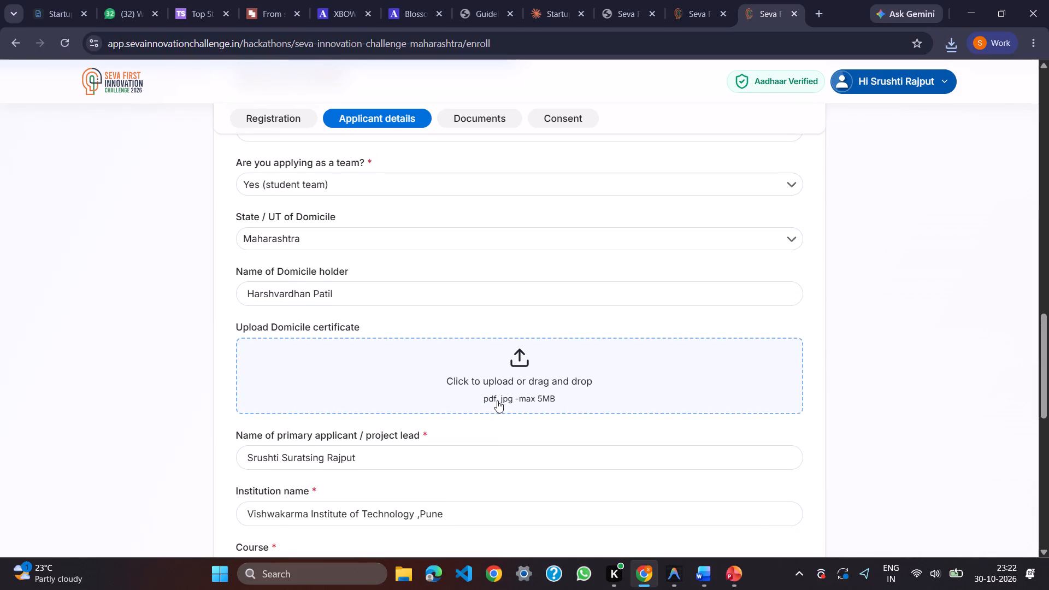
{"action": "scroll", "coordinate": [497, 400], "scroll_direction": "up", "scroll_amount": 2}
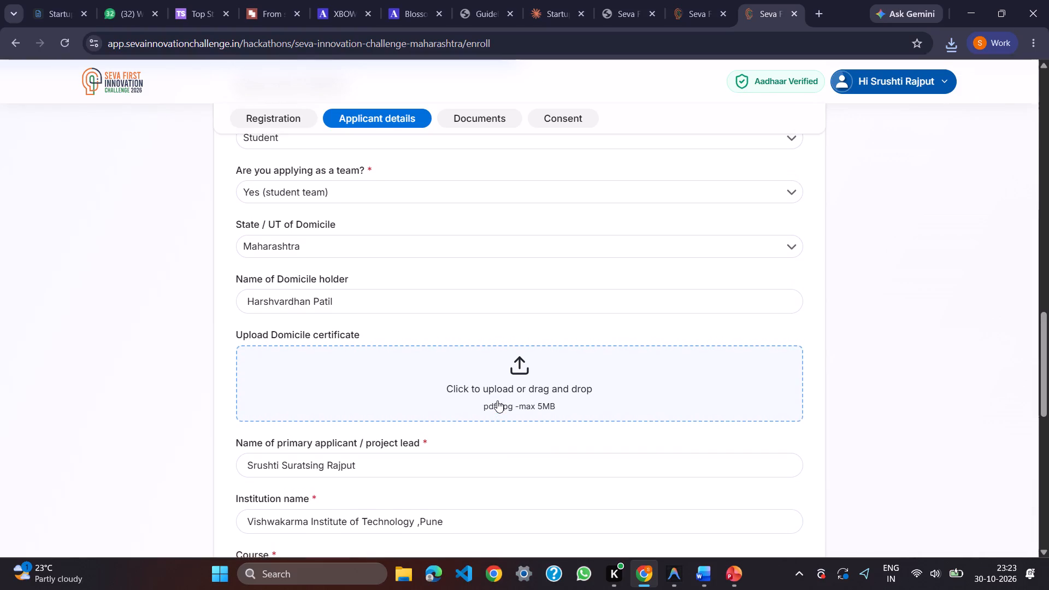
{"action": "scroll", "coordinate": [497, 400], "scroll_direction": "up", "scroll_amount": 2}
{"action": "scroll", "coordinate": [497, 400], "scroll_direction": "right", "scroll_amount": 1}
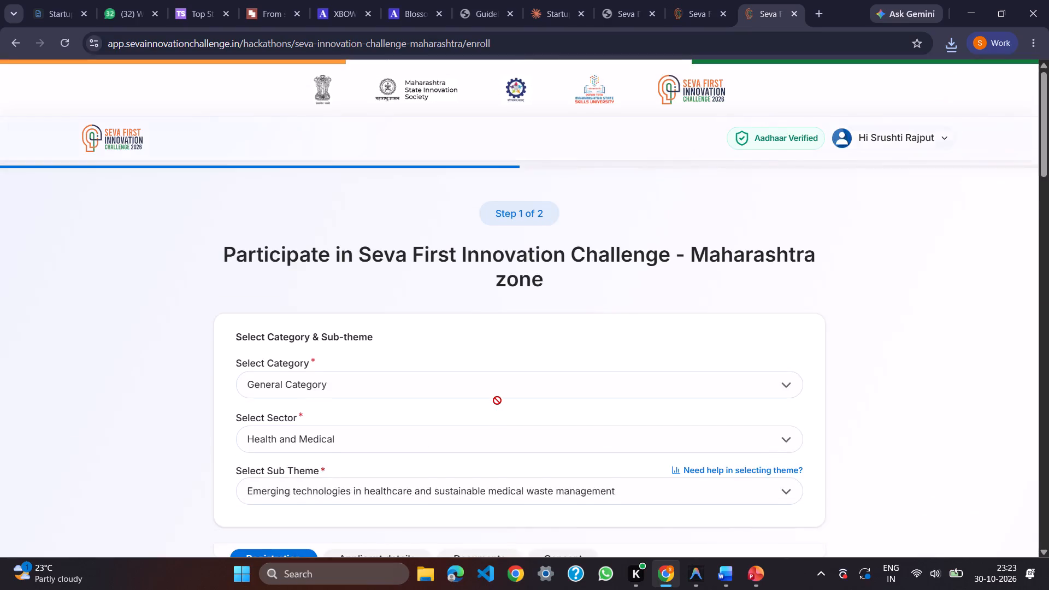
{"action": "scroll", "coordinate": [497, 400], "scroll_direction": "right", "scroll_amount": 1}
Upload Domicile.pdf from Downloads as the Domicile certificate in Applicant details.
{"action": "scroll", "coordinate": [497, 400], "scroll_direction": "down", "scroll_amount": 1}
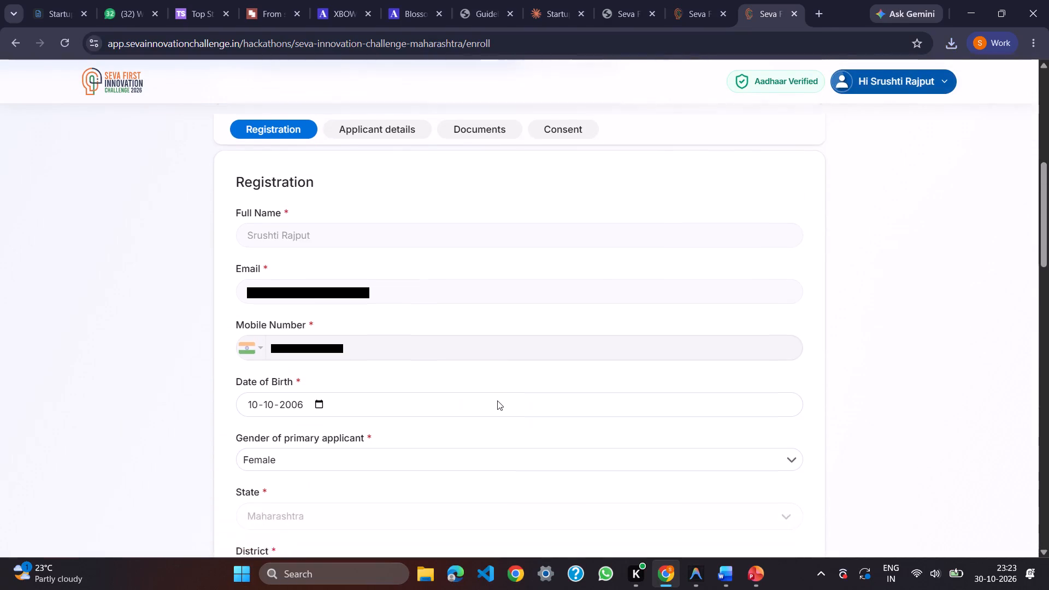
{"action": "scroll", "coordinate": [497, 400], "scroll_direction": "down", "scroll_amount": 6}
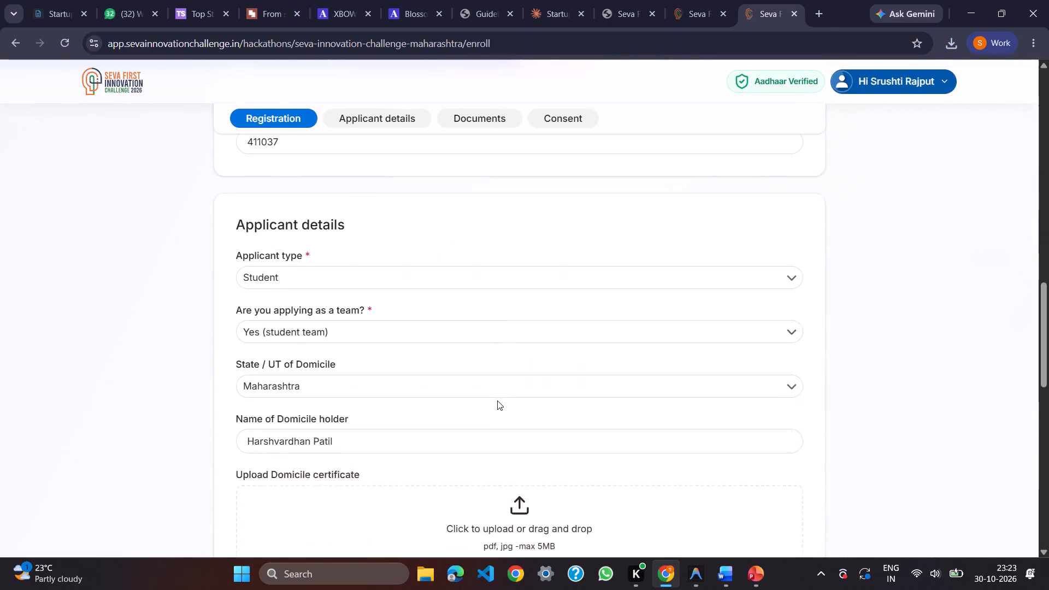
{"action": "scroll", "coordinate": [497, 400], "scroll_direction": "down", "scroll_amount": 4}
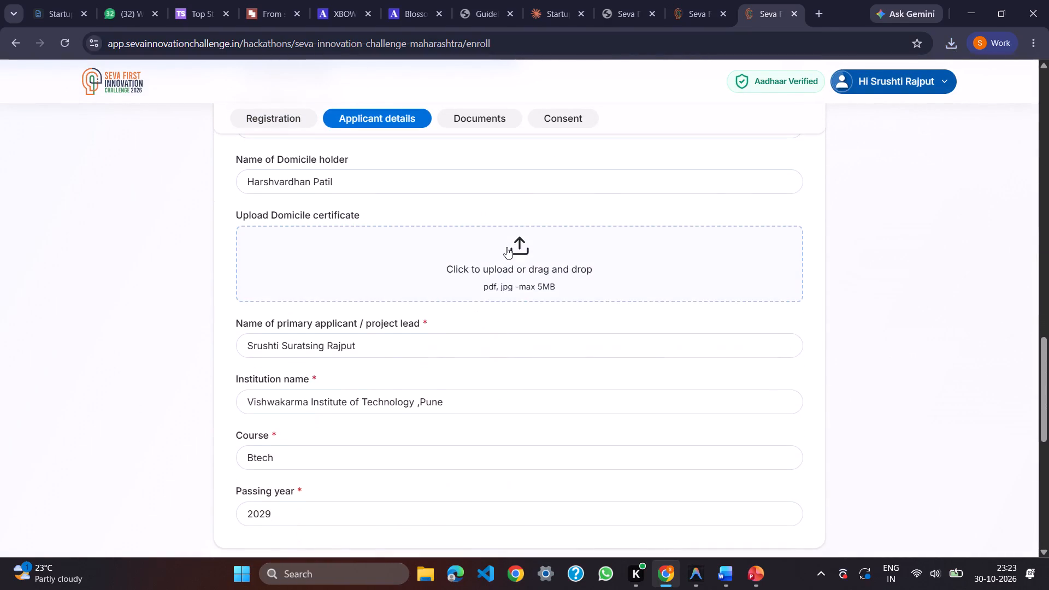
{"action": "left_click", "coordinate": [506, 247]}
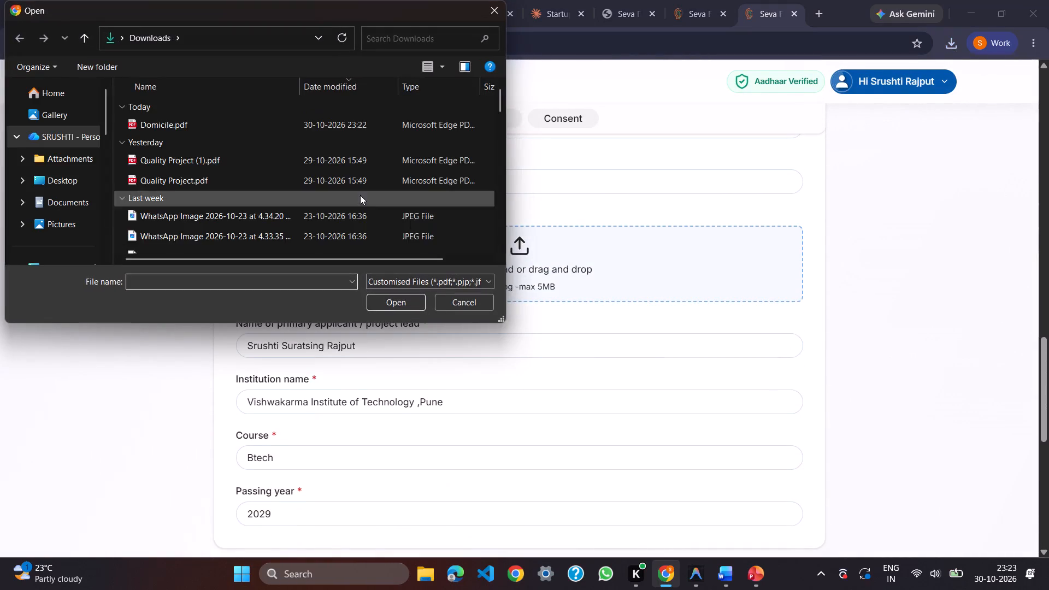
{"action": "left_click", "coordinate": [297, 128]}
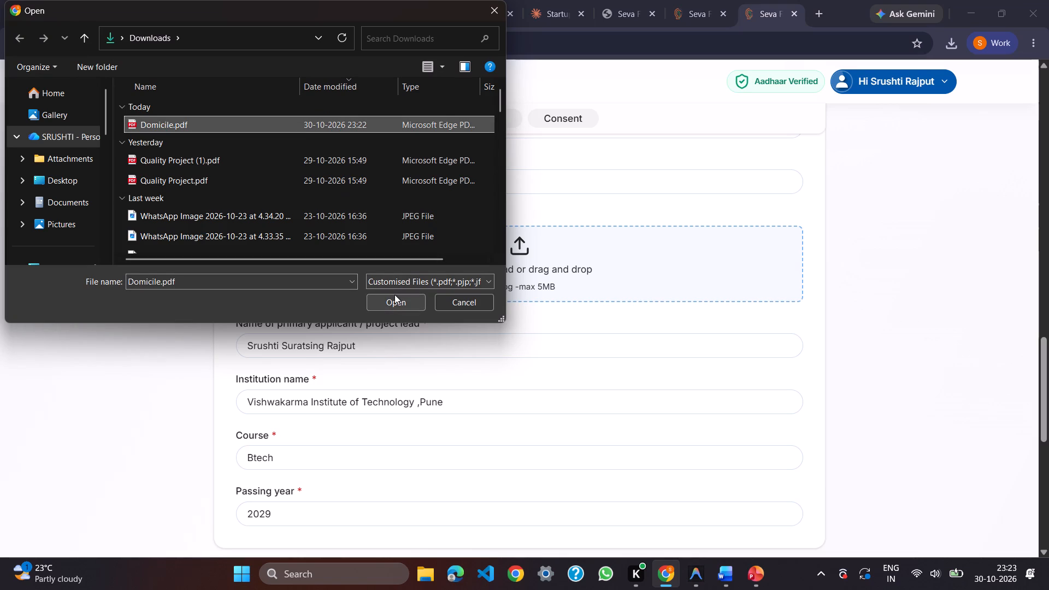
{"action": "left_click", "coordinate": [394, 295]}
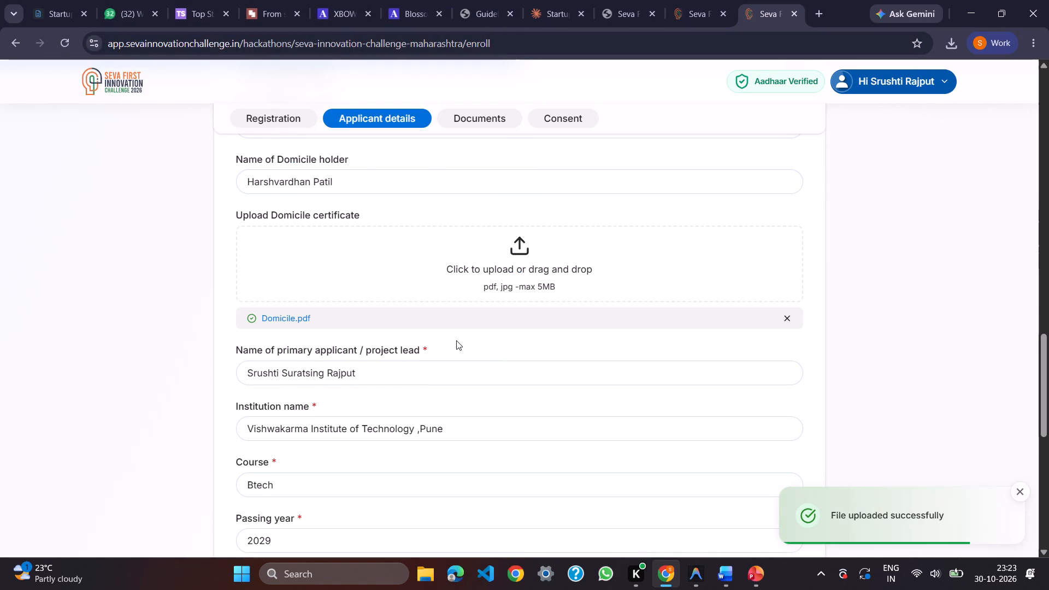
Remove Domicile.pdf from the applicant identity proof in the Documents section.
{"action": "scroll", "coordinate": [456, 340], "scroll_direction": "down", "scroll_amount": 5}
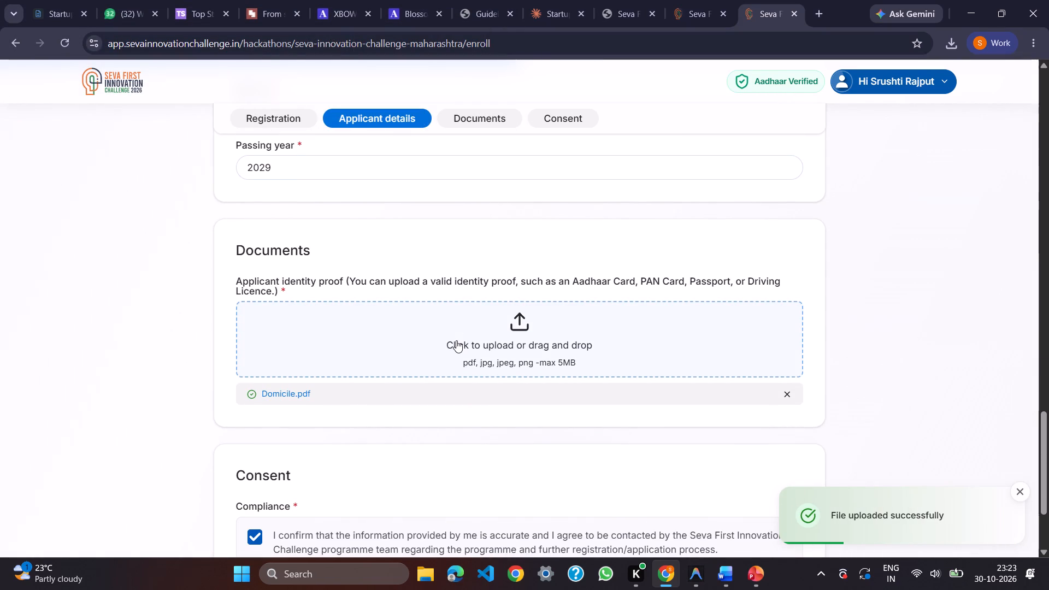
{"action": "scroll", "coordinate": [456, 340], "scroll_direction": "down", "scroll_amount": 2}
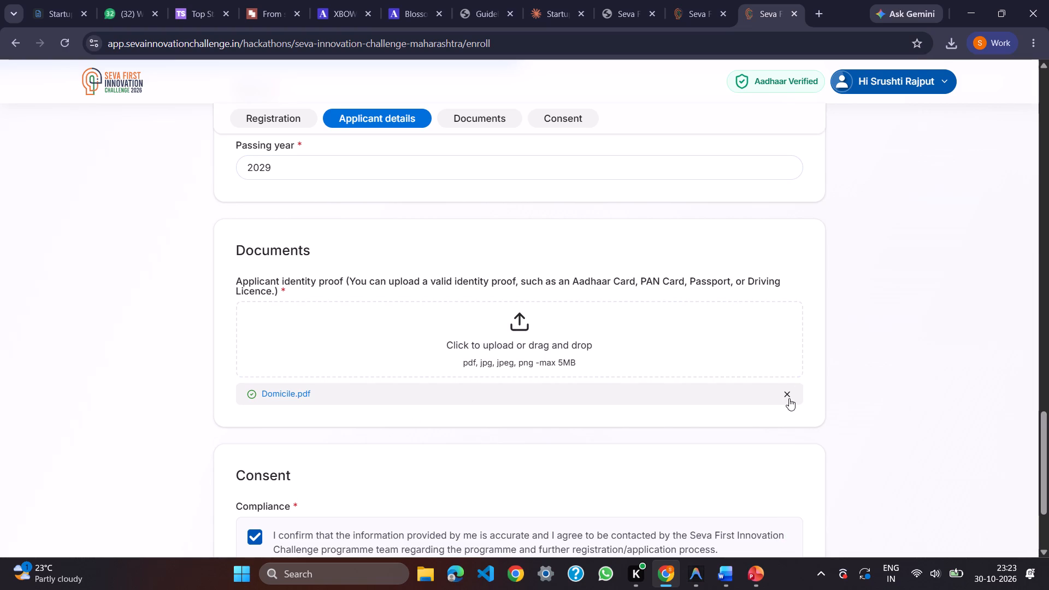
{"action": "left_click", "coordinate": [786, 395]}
Start the applicant identity proof upload and look for a file in Documents and the Srushti folder on DATA (D:).
{"action": "left_click", "coordinate": [512, 315]}
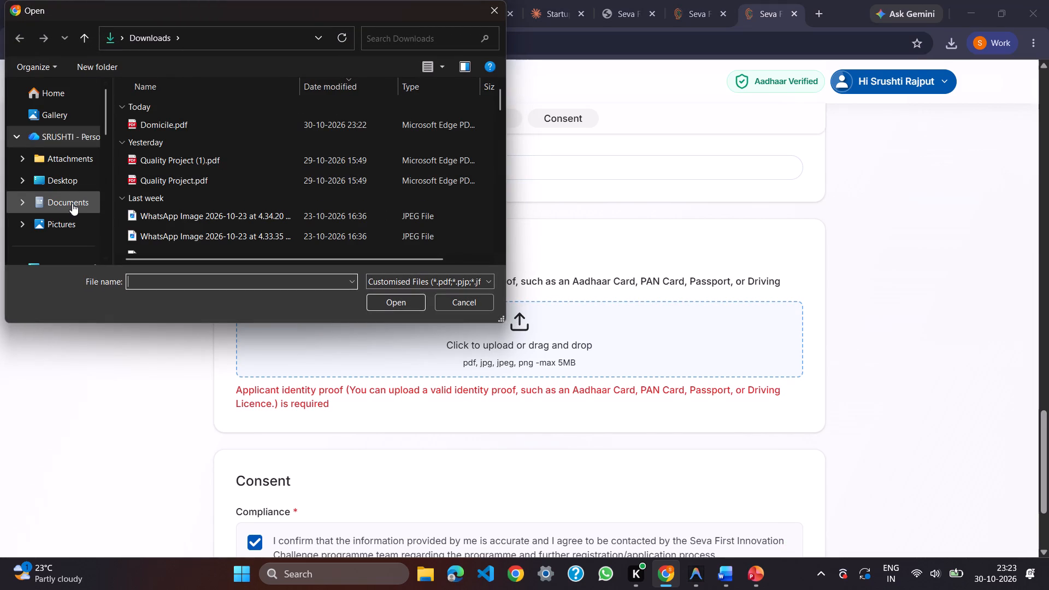
{"action": "left_click", "coordinate": [72, 203]}
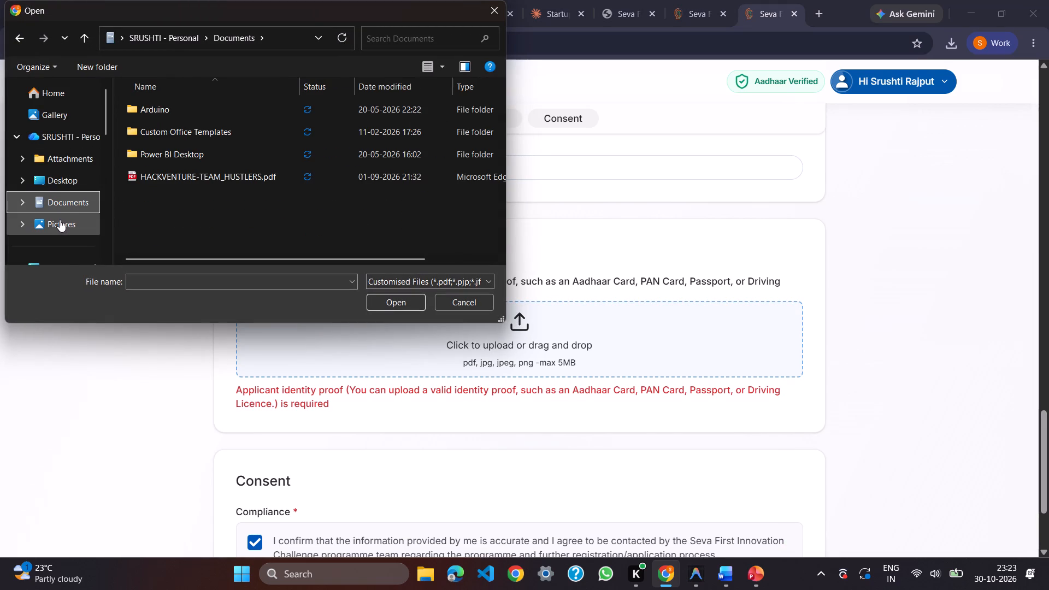
{"action": "scroll", "coordinate": [60, 220], "scroll_direction": "down", "scroll_amount": 3}
{"action": "double_click", "coordinate": [48, 193]}
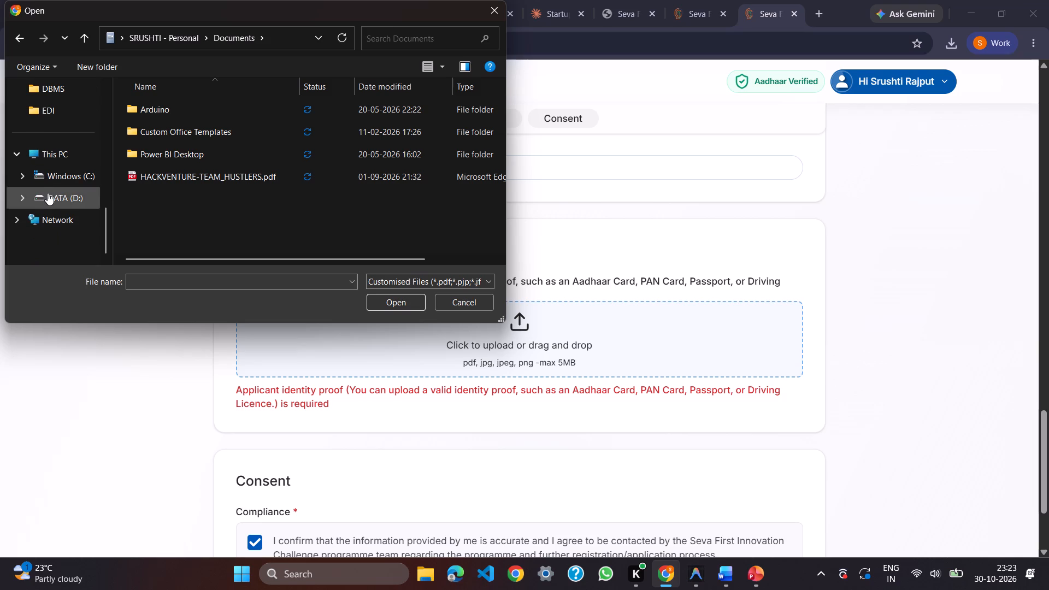
{"action": "scroll", "coordinate": [207, 204], "scroll_direction": "down", "scroll_amount": 1}
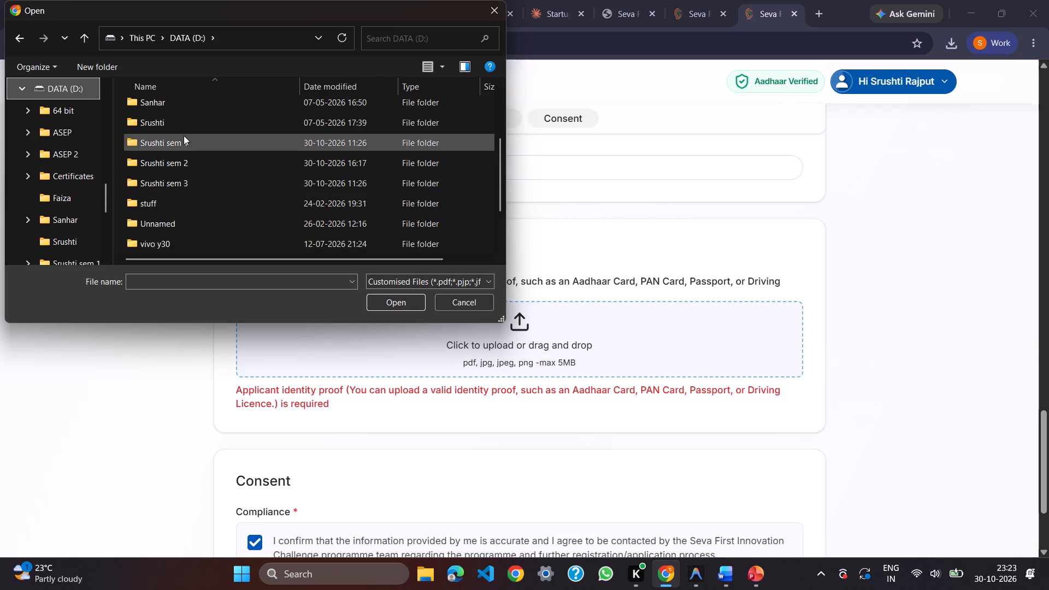
{"action": "double_click", "coordinate": [184, 129]}
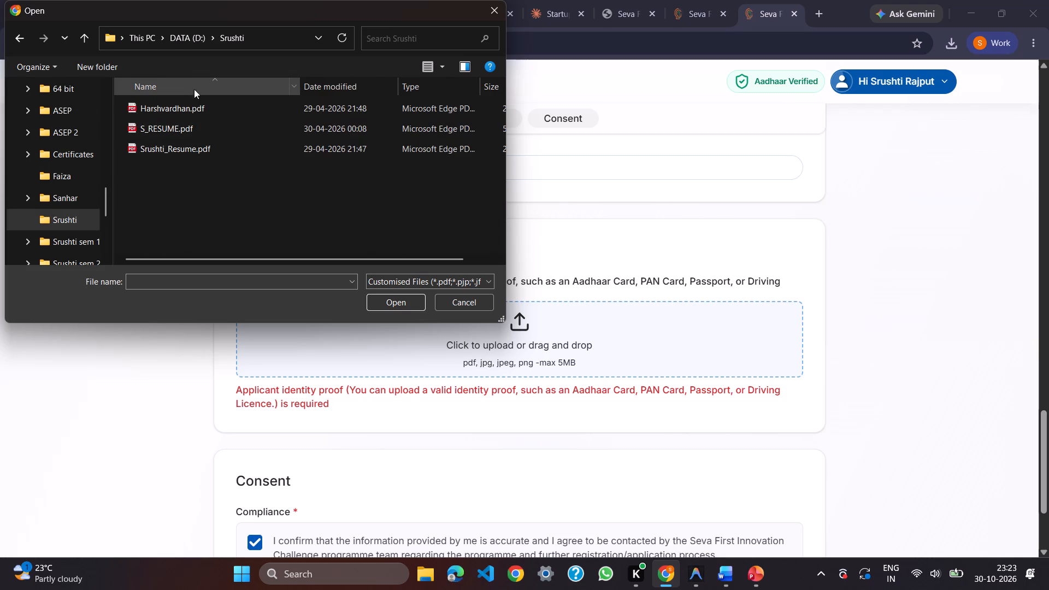
Look through the DATA (D:) folders for an applicant identity proof file and reopen the Srushti folder.
{"action": "left_click", "coordinate": [192, 40]}
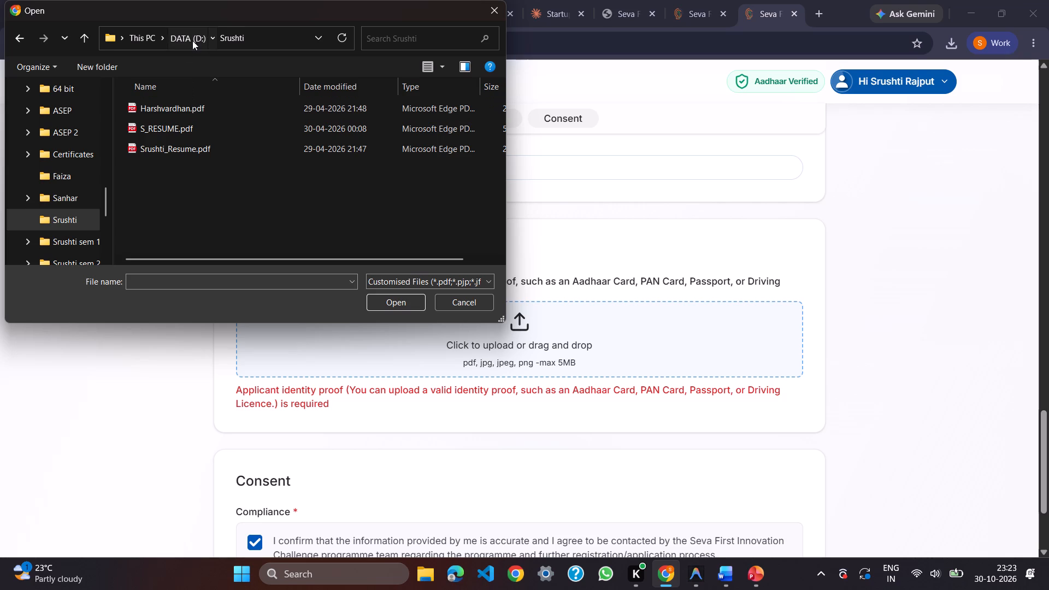
{"action": "scroll", "coordinate": [225, 216], "scroll_direction": "down", "scroll_amount": 2}
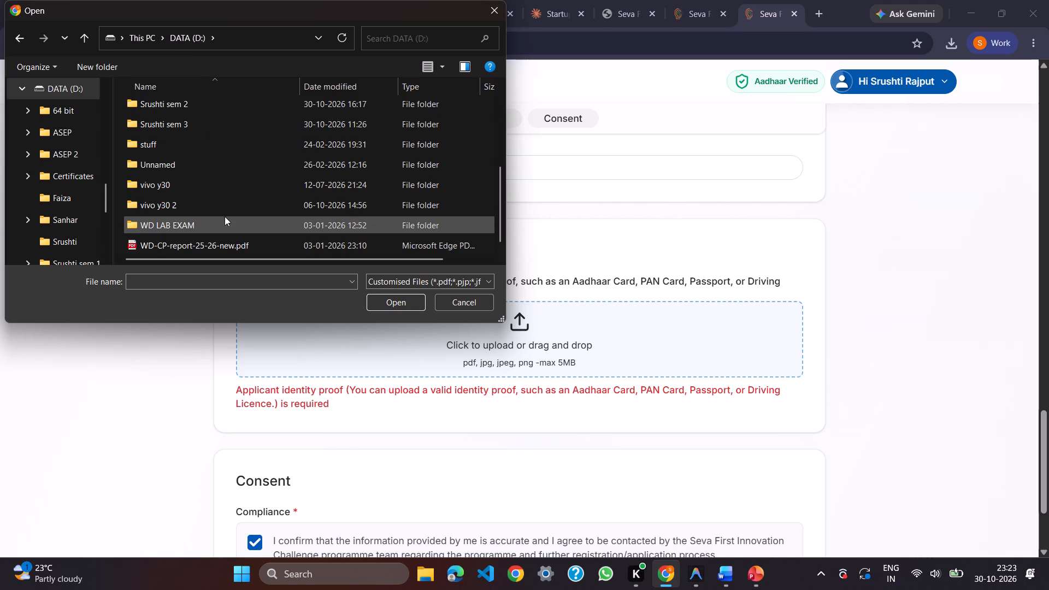
{"action": "scroll", "coordinate": [174, 219], "scroll_direction": "down", "scroll_amount": 3}
{"action": "scroll", "coordinate": [174, 219], "scroll_direction": "up", "scroll_amount": 2}
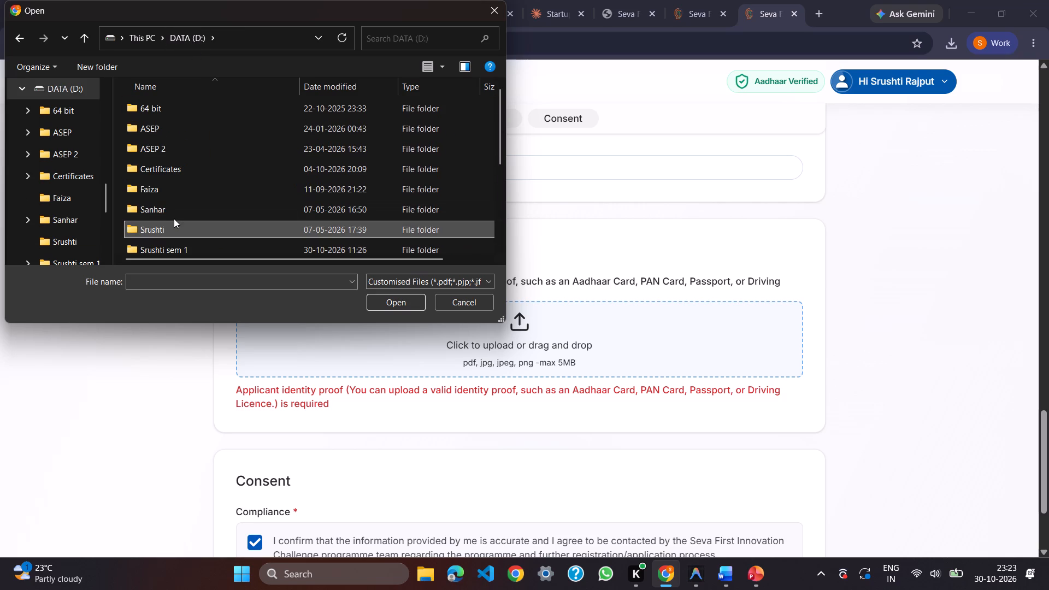
{"action": "scroll", "coordinate": [174, 219], "scroll_direction": "up", "scroll_amount": 2}
{"action": "scroll", "coordinate": [174, 219], "scroll_direction": "down", "scroll_amount": 1}
{"action": "scroll", "coordinate": [174, 219], "scroll_direction": "up", "scroll_amount": 6}
{"action": "scroll", "coordinate": [175, 207], "scroll_direction": "down", "scroll_amount": 2}
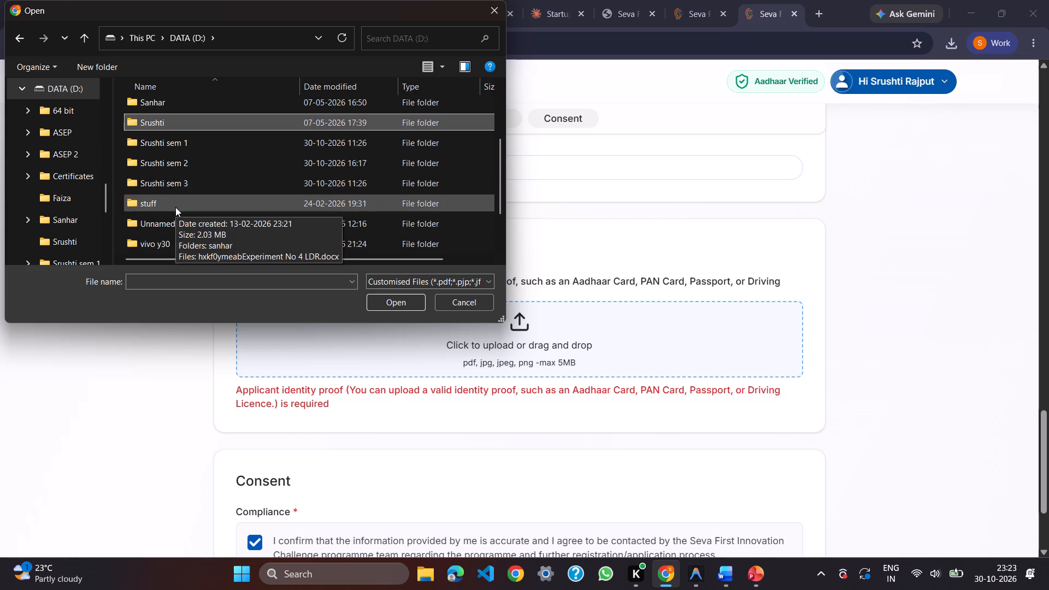
{"action": "scroll", "coordinate": [175, 207], "scroll_direction": "down", "scroll_amount": 2}
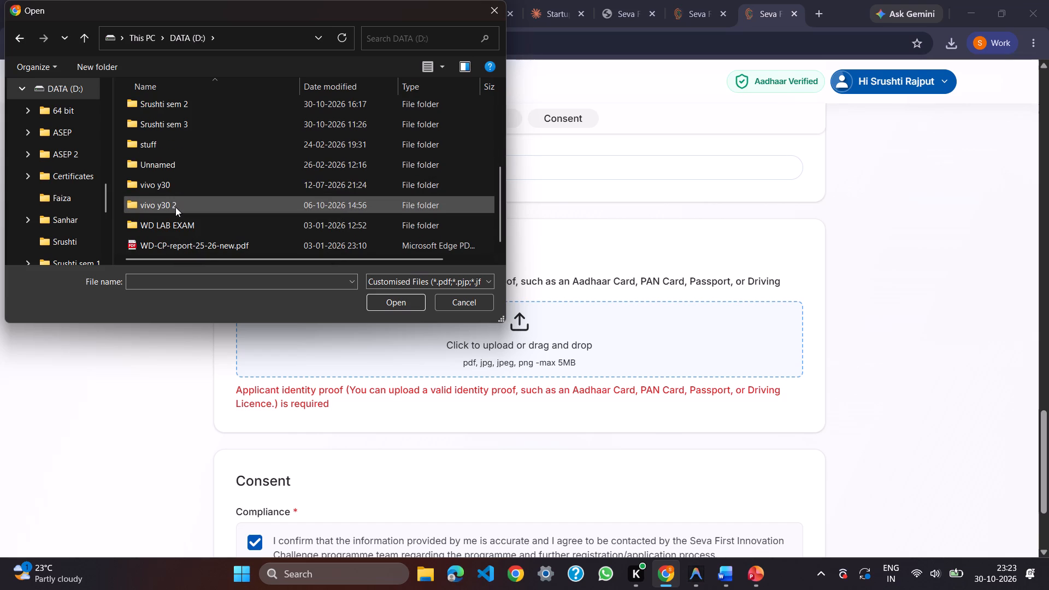
{"action": "scroll", "coordinate": [67, 251], "scroll_direction": "down", "scroll_amount": 1}
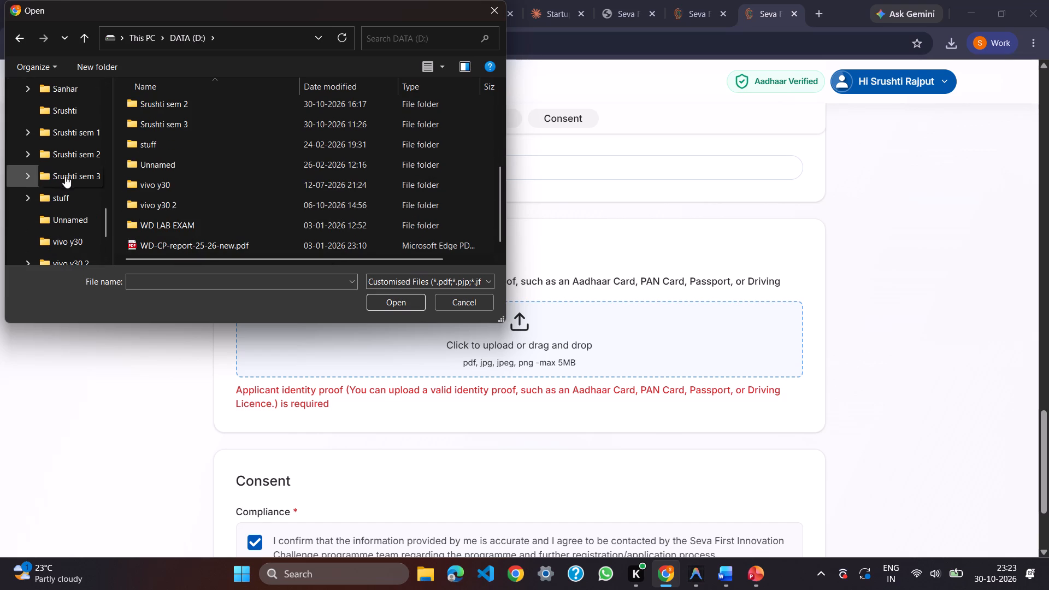
{"action": "double_click", "coordinate": [70, 116]}
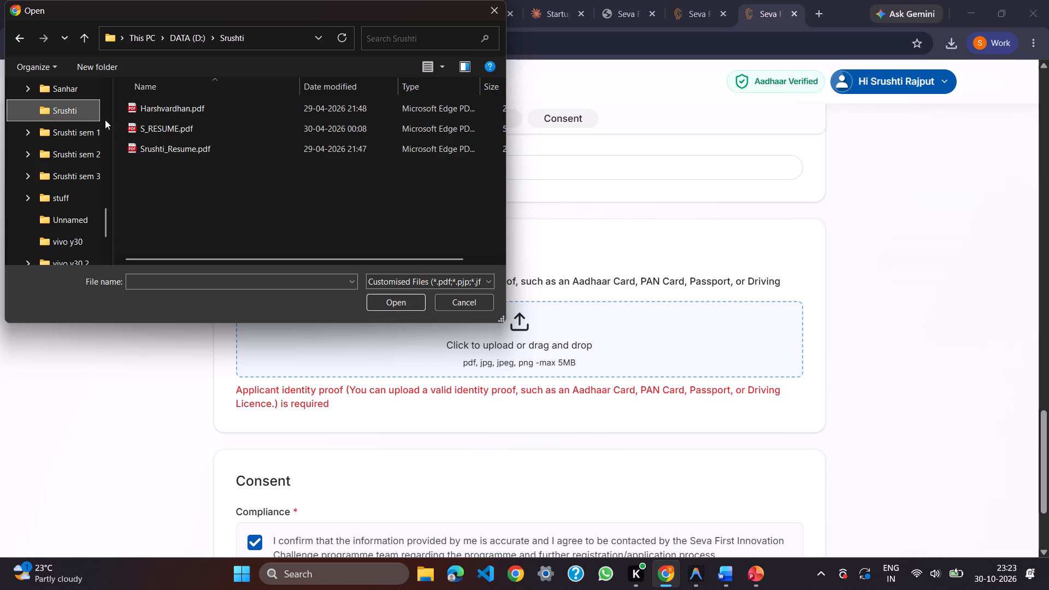
Look for an applicant identity proof file in the Srushti sem 1 and COA folders, Downloads and Documents.
{"action": "double_click", "coordinate": [74, 129]}
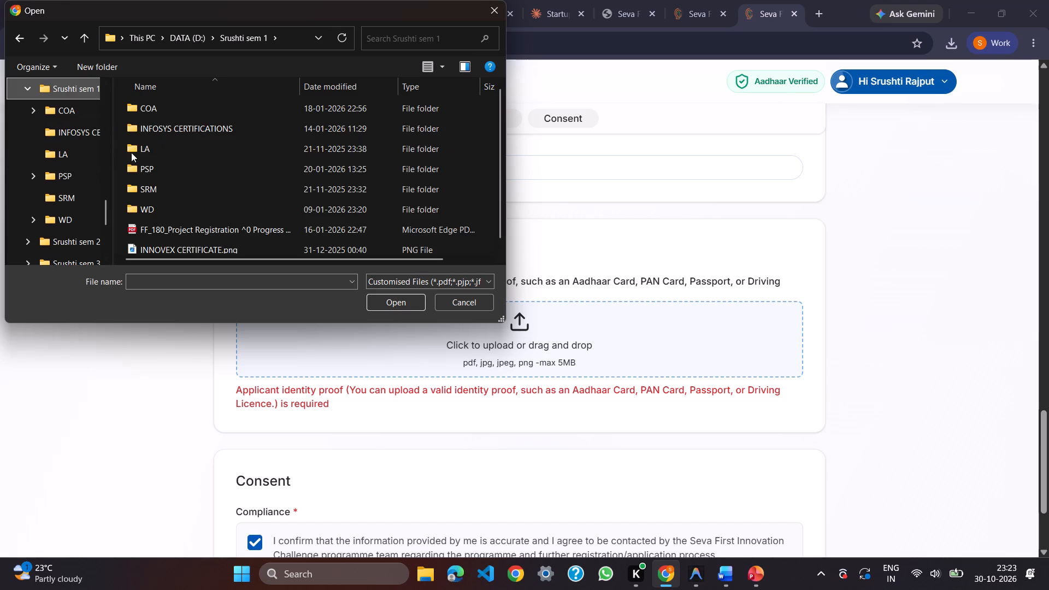
{"action": "scroll", "coordinate": [181, 202], "scroll_direction": "down", "scroll_amount": 1}
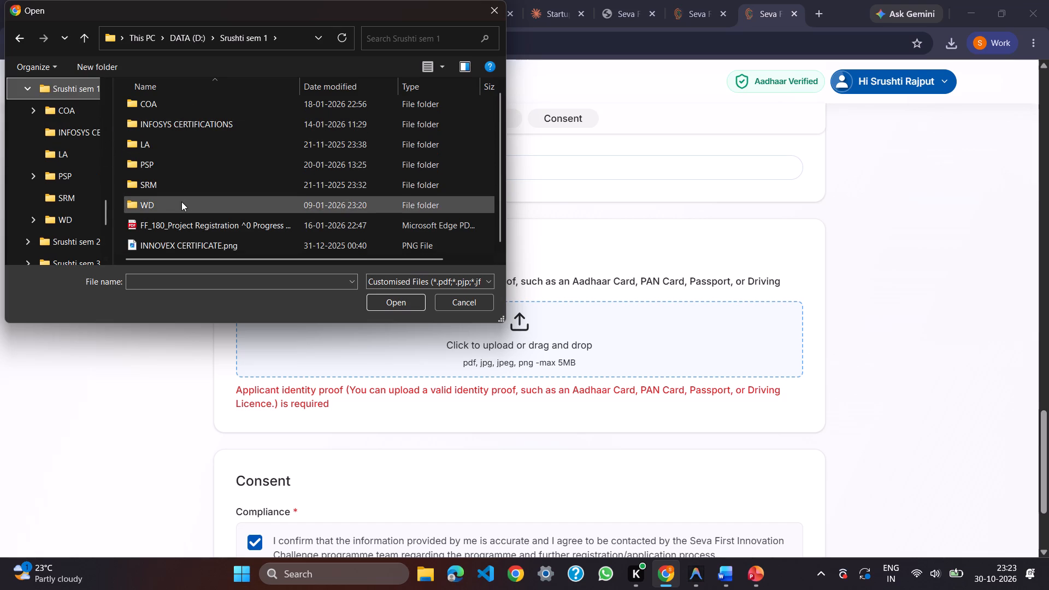
{"action": "scroll", "coordinate": [181, 202], "scroll_direction": "down", "scroll_amount": 2}
{"action": "double_click", "coordinate": [76, 110]}
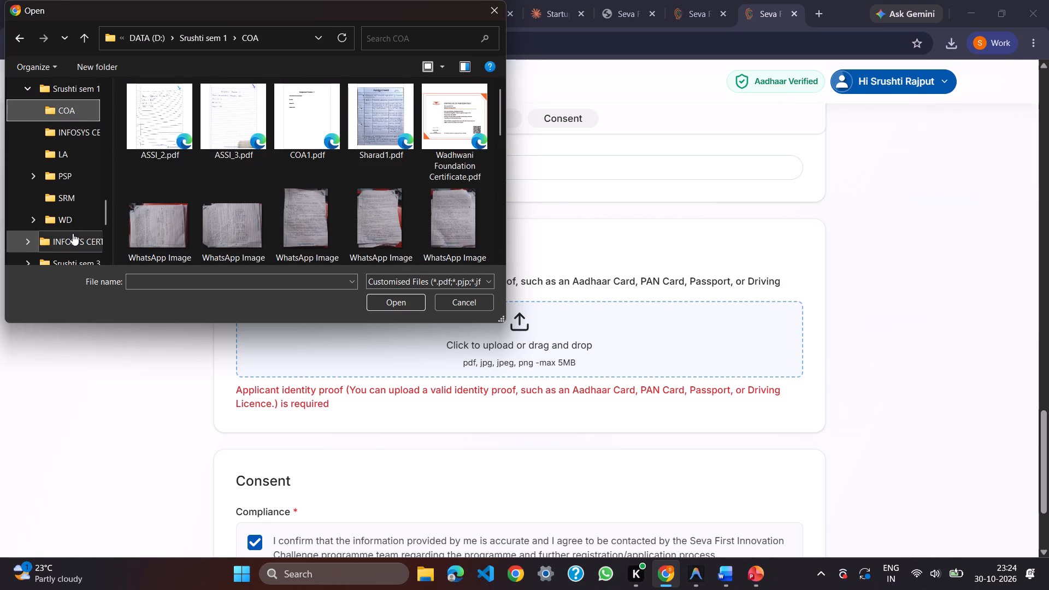
{"action": "scroll", "coordinate": [73, 233], "scroll_direction": "down", "scroll_amount": 2}
{"action": "scroll", "coordinate": [56, 170], "scroll_direction": "up", "scroll_amount": 4}
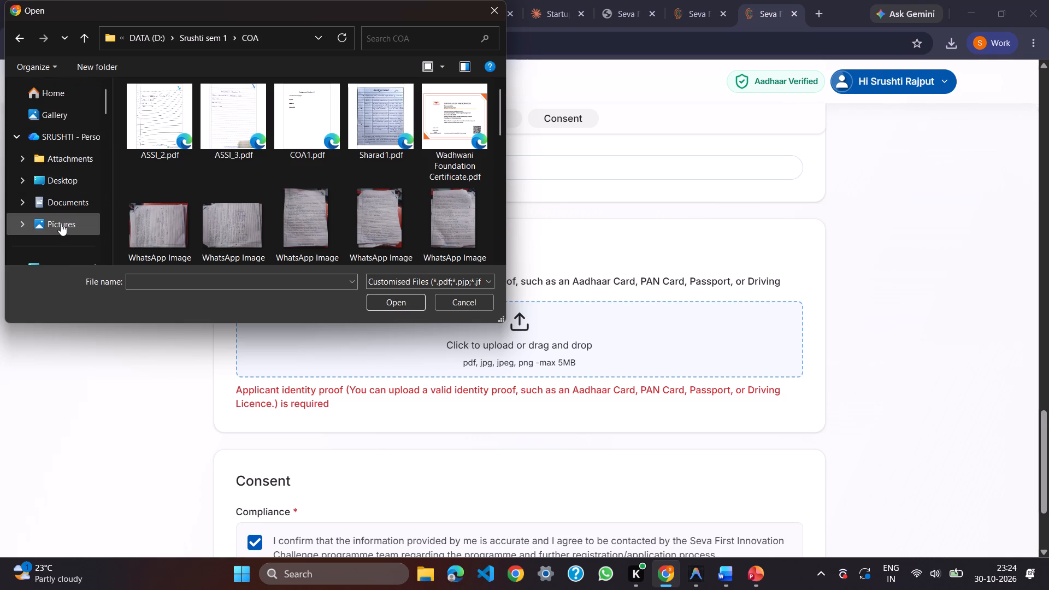
{"action": "scroll", "coordinate": [61, 223], "scroll_direction": "down", "scroll_amount": 1}
{"action": "scroll", "coordinate": [58, 173], "scroll_direction": "up", "scroll_amount": 1}
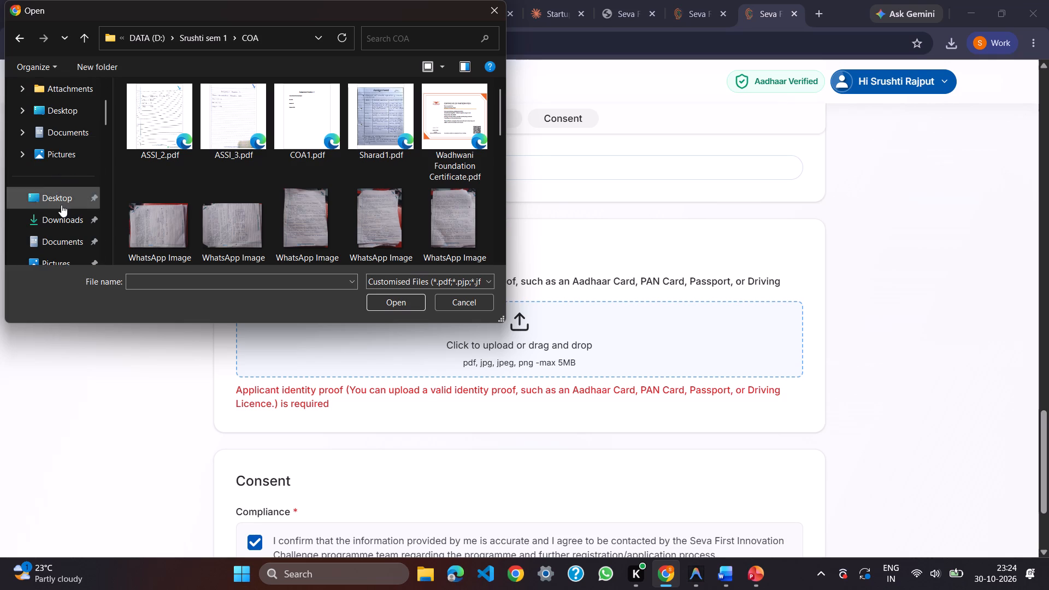
{"action": "left_click", "coordinate": [63, 216]}
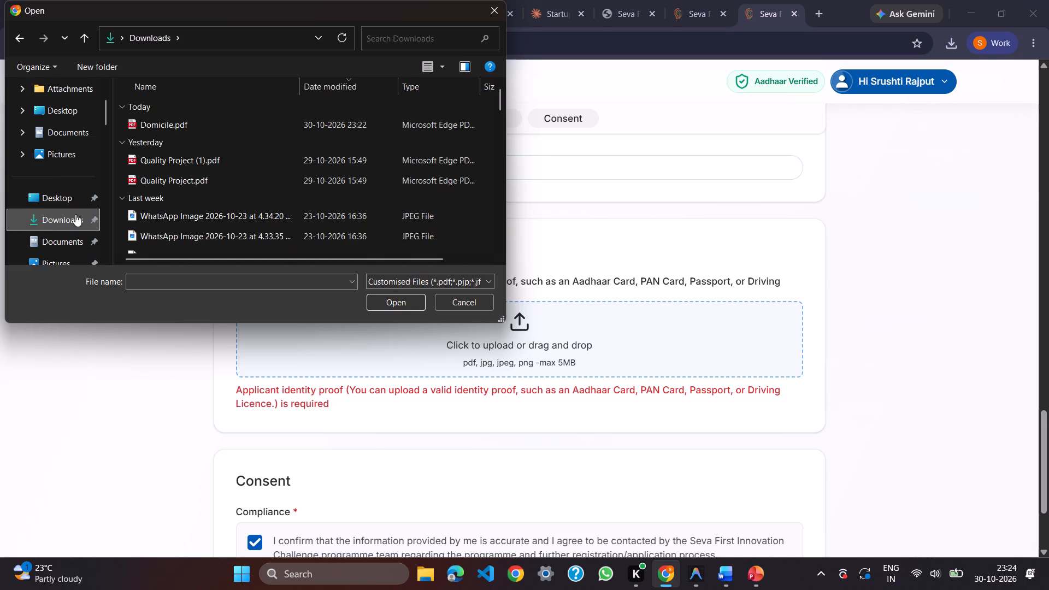
{"action": "left_click", "coordinate": [74, 234]}
{"action": "scroll", "coordinate": [74, 234], "scroll_direction": "down", "scroll_amount": 2}
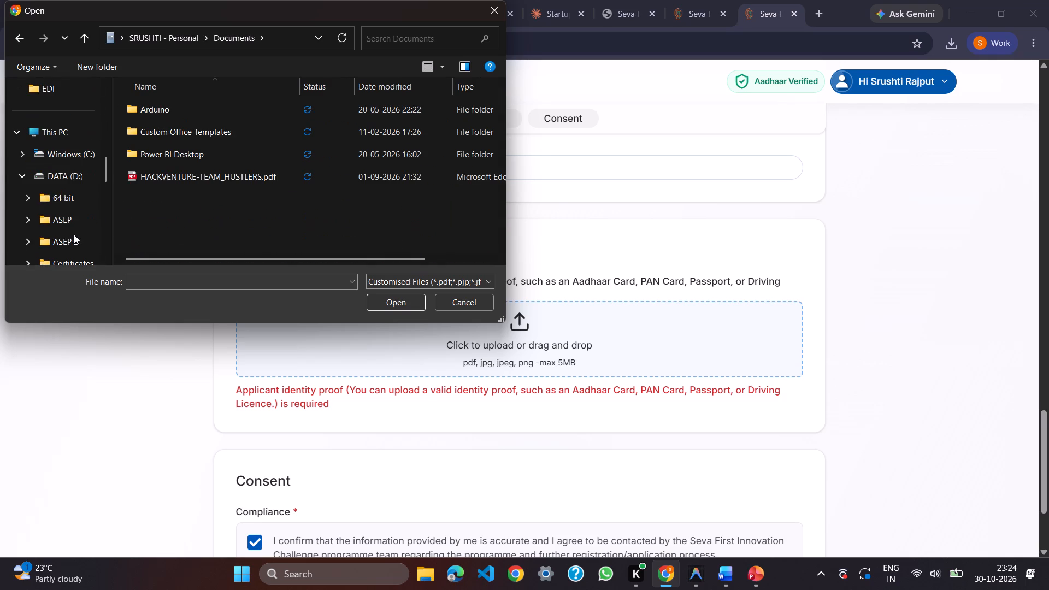
Upload WhatsApp Image 2026-04-19 at 2.14.17 PM.jpeg from the DOCUMENTS folder on Windows (C:) as the applicant identity proof.
{"action": "double_click", "coordinate": [61, 144]}
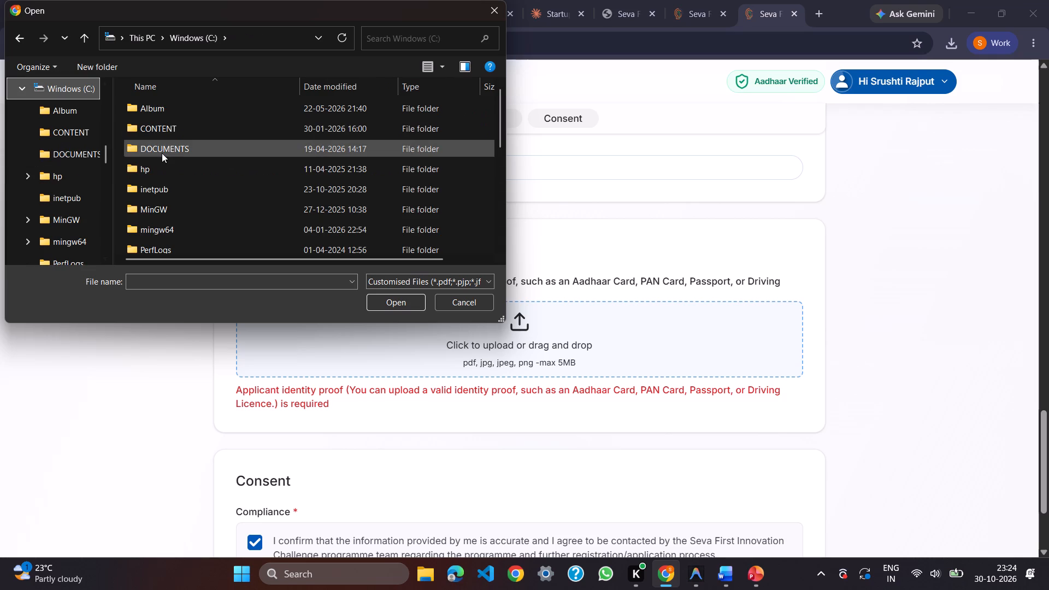
{"action": "double_click", "coordinate": [162, 153]}
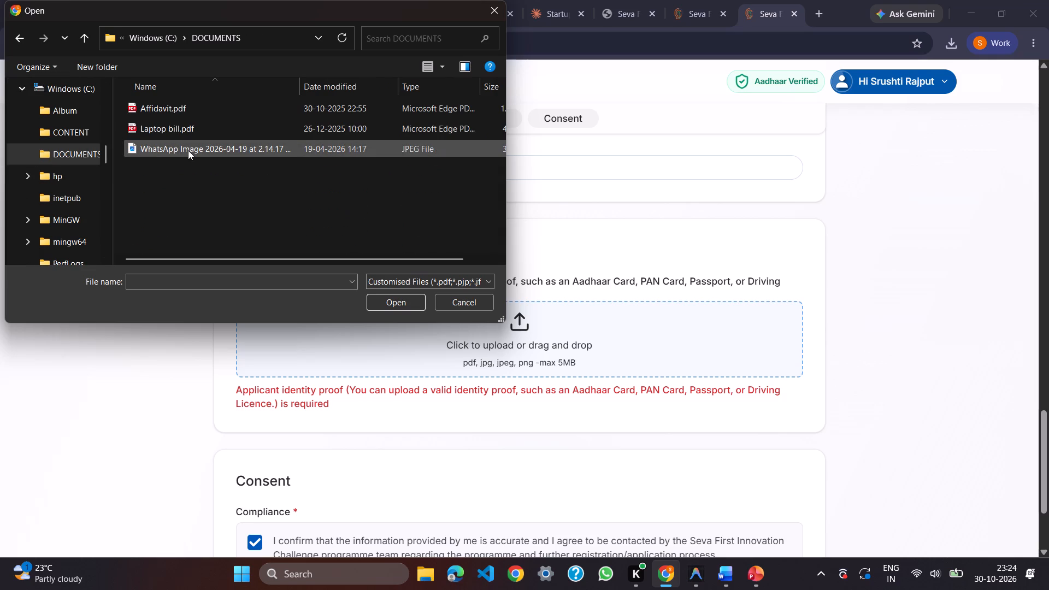
{"action": "double_click", "coordinate": [188, 150]}
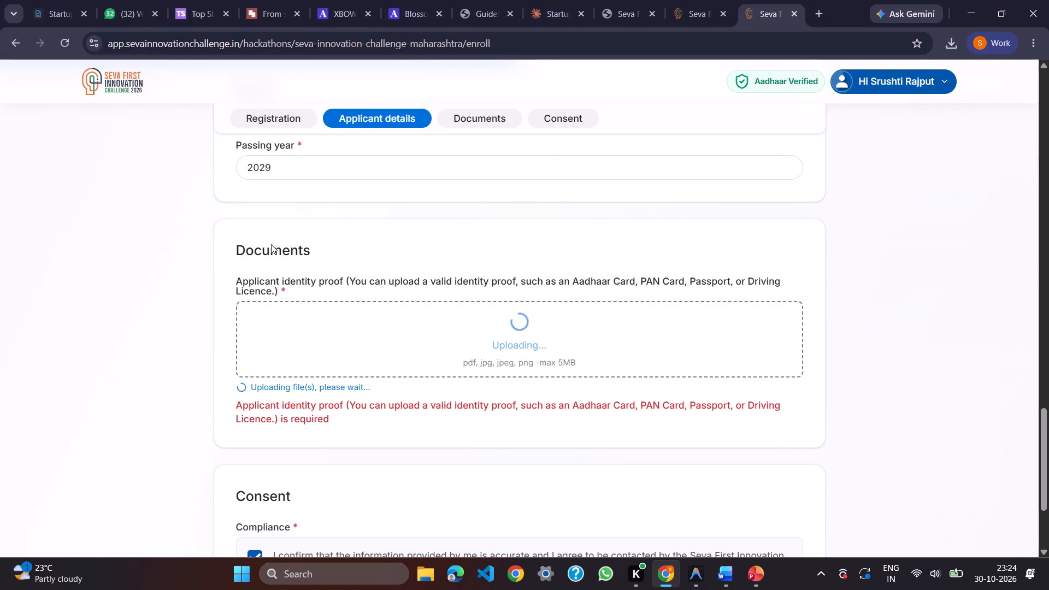
In File Explorer, view the uploaded WhatsApp image from the DOCUMENTS folder on Windows (C:) to check its content, and close it.
{"action": "double_click", "coordinate": [437, 572]}
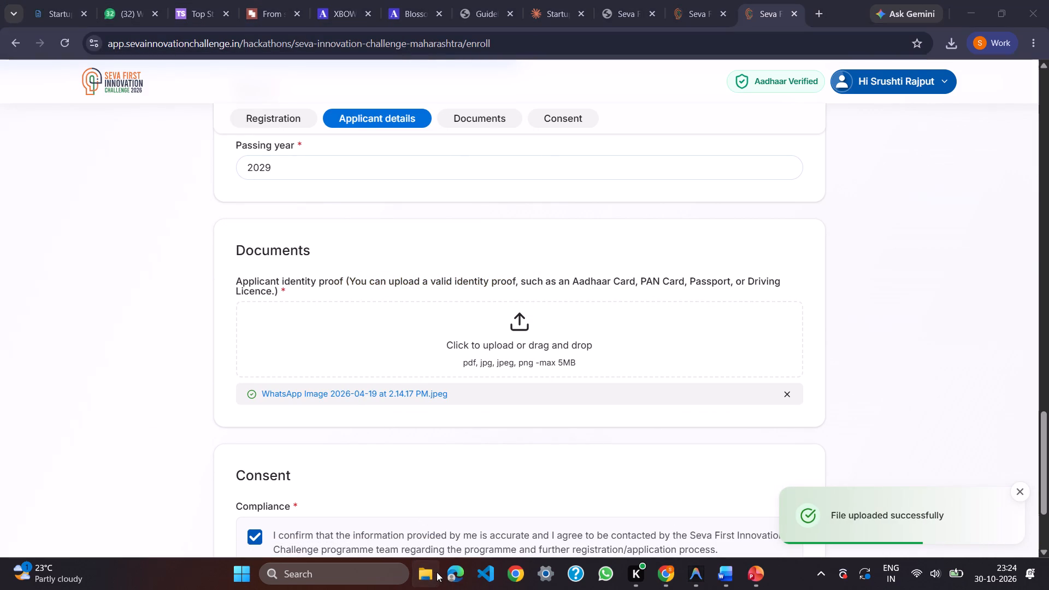
{"action": "left_click", "coordinate": [424, 578]}
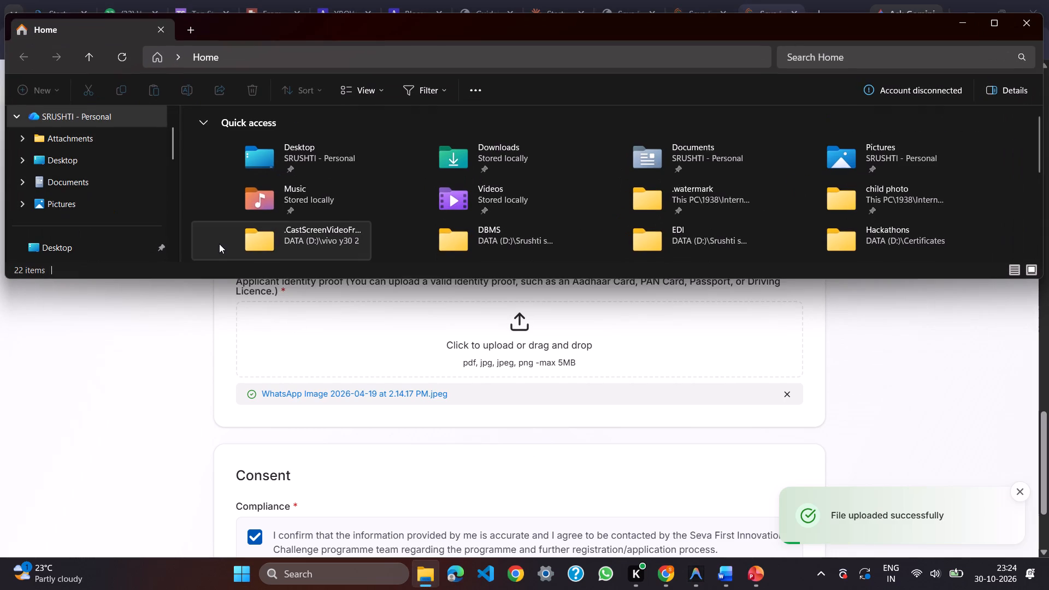
{"action": "scroll", "coordinate": [117, 239], "scroll_direction": "down", "scroll_amount": 2}
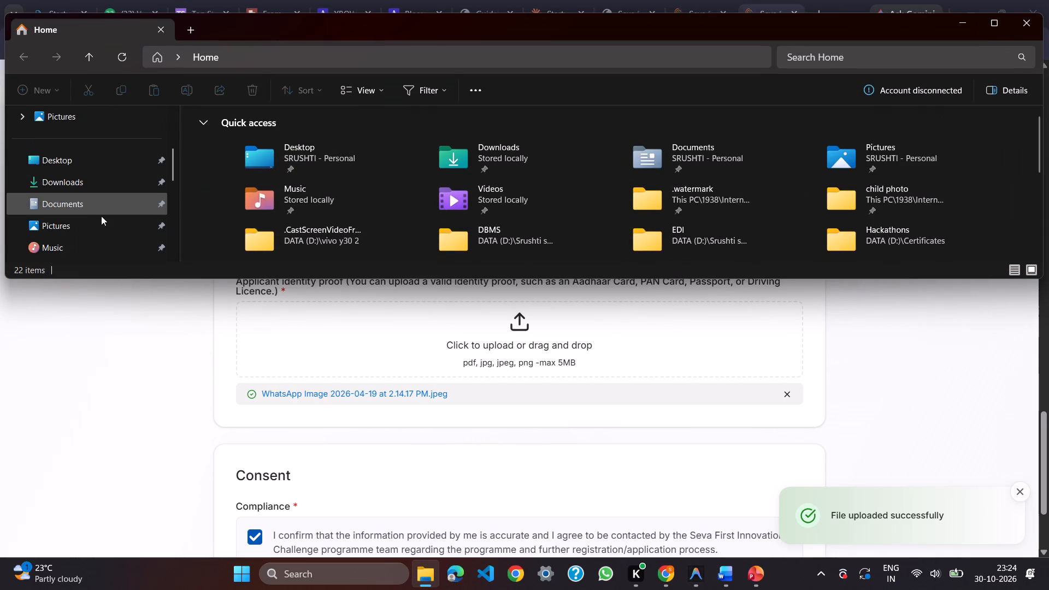
{"action": "scroll", "coordinate": [101, 216], "scroll_direction": "down", "scroll_amount": 5}
{"action": "double_click", "coordinate": [98, 222]}
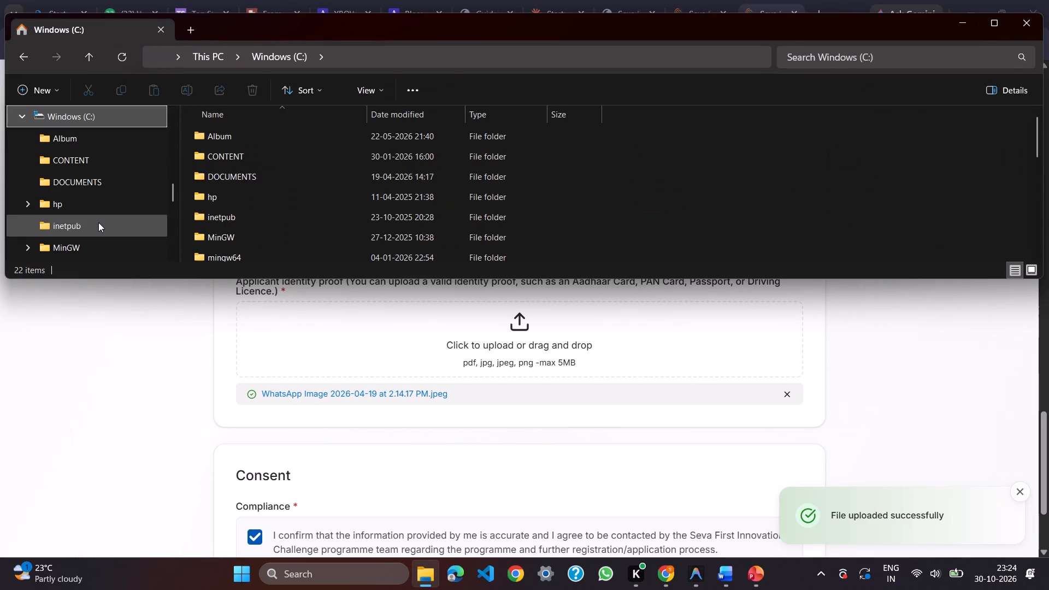
{"action": "double_click", "coordinate": [256, 174]}
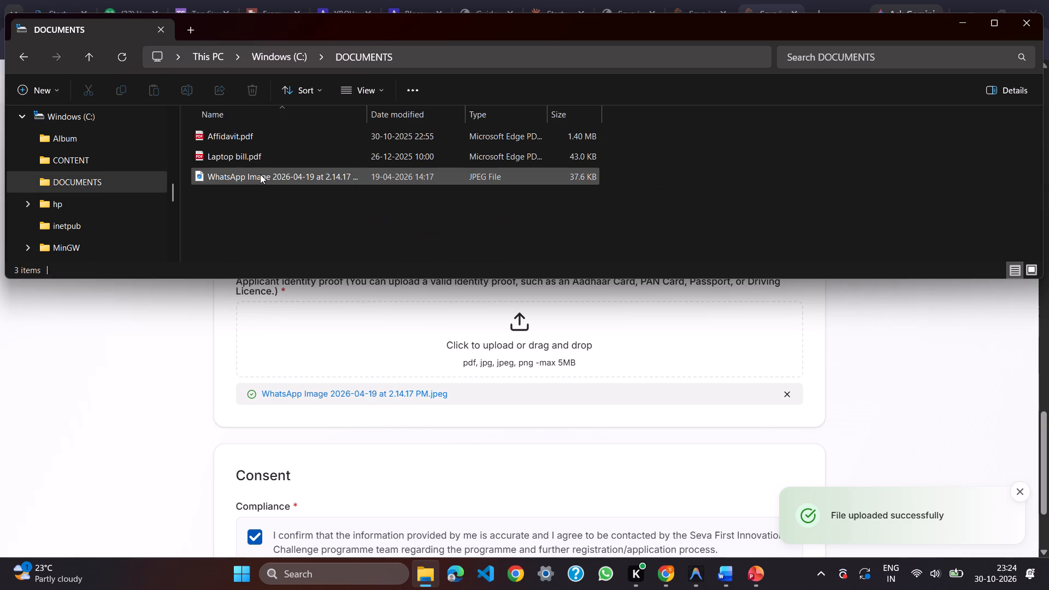
{"action": "double_click", "coordinate": [272, 173]}
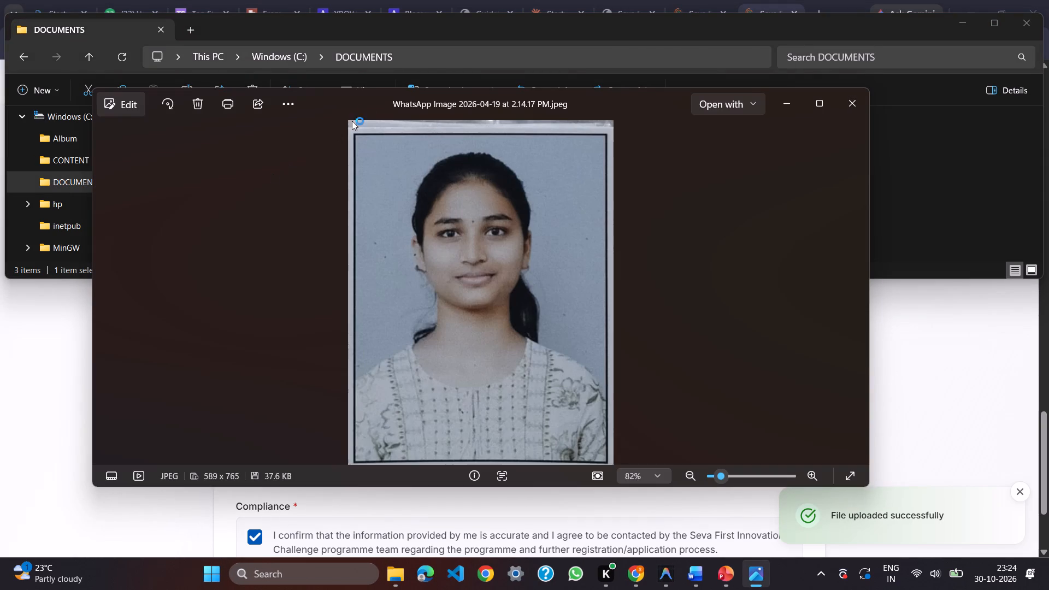
{"action": "left_click", "coordinate": [861, 99]}
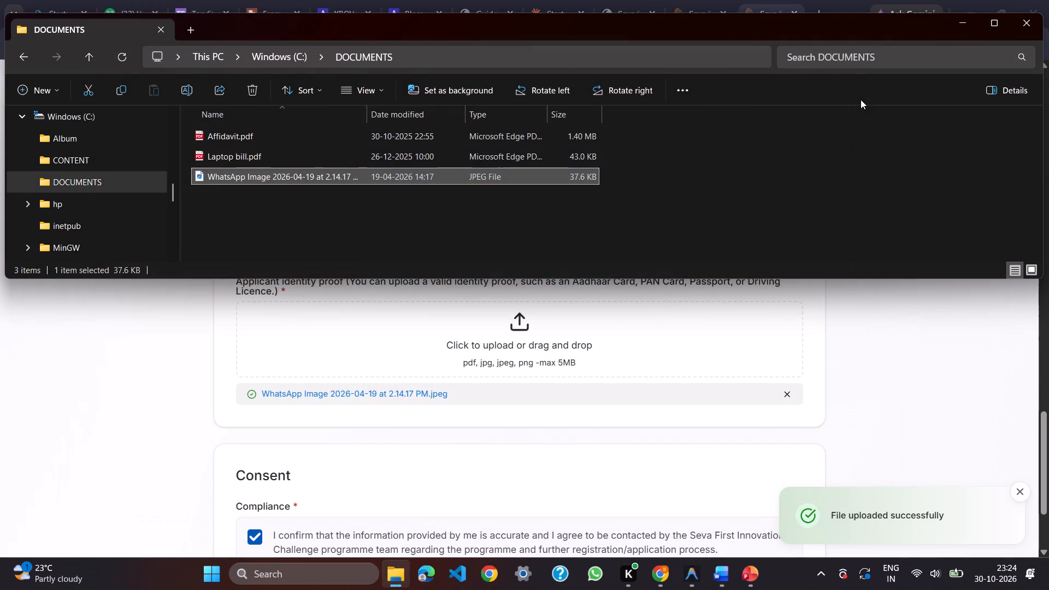
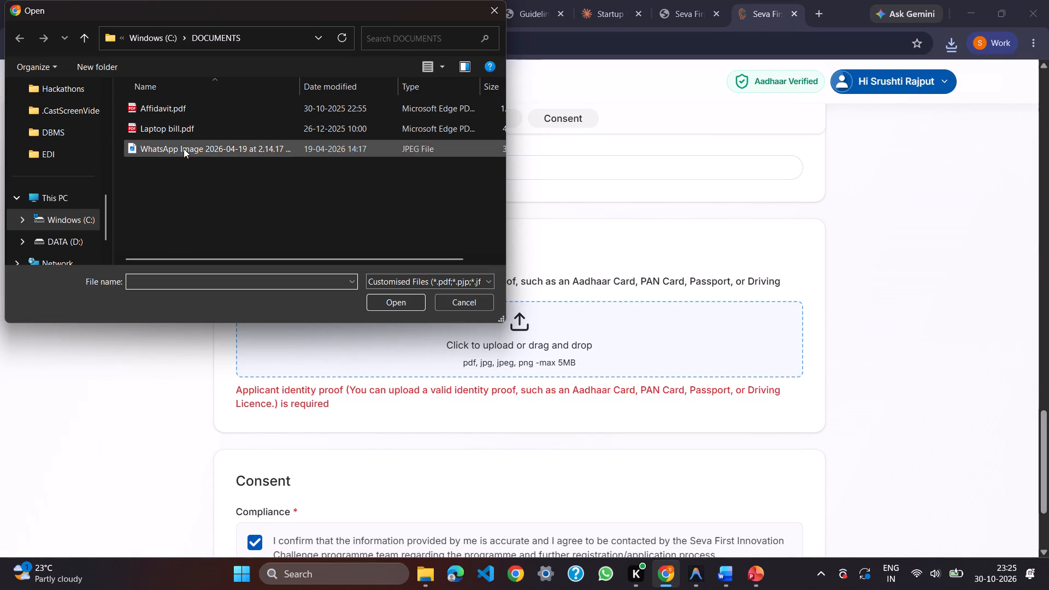
Upload adhar card.pdf from Downloads as the applicant identity proof in the Documents section.
{"action": "scroll", "coordinate": [79, 169], "scroll_direction": "up", "scroll_amount": 4}
{"action": "scroll", "coordinate": [79, 169], "scroll_direction": "down", "scroll_amount": 1}
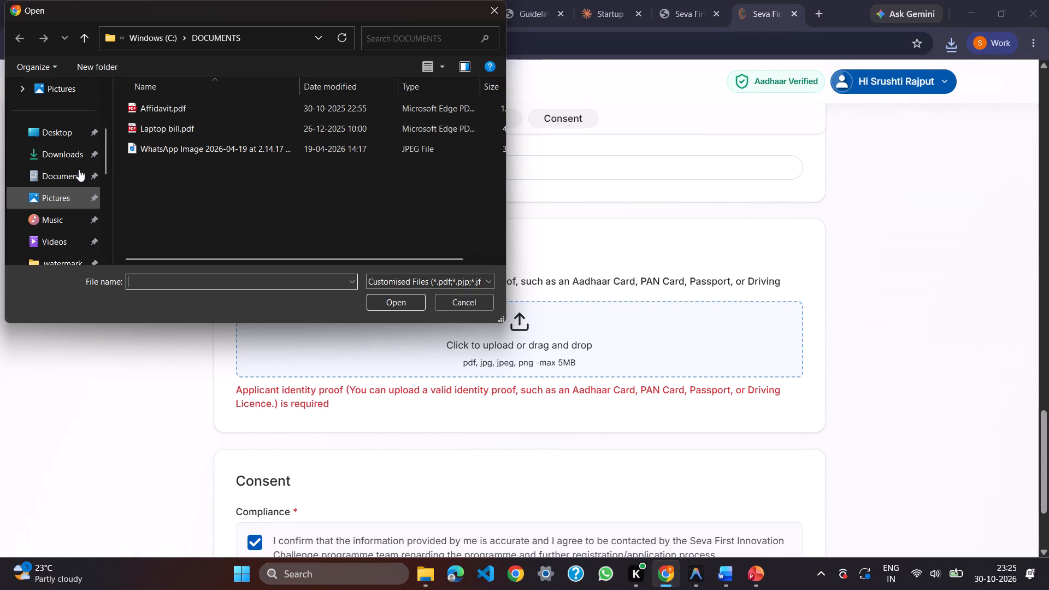
{"action": "scroll", "coordinate": [79, 169], "scroll_direction": "down", "scroll_amount": 1}
{"action": "left_click", "coordinate": [73, 161]}
{"action": "left_click", "coordinate": [164, 126]}
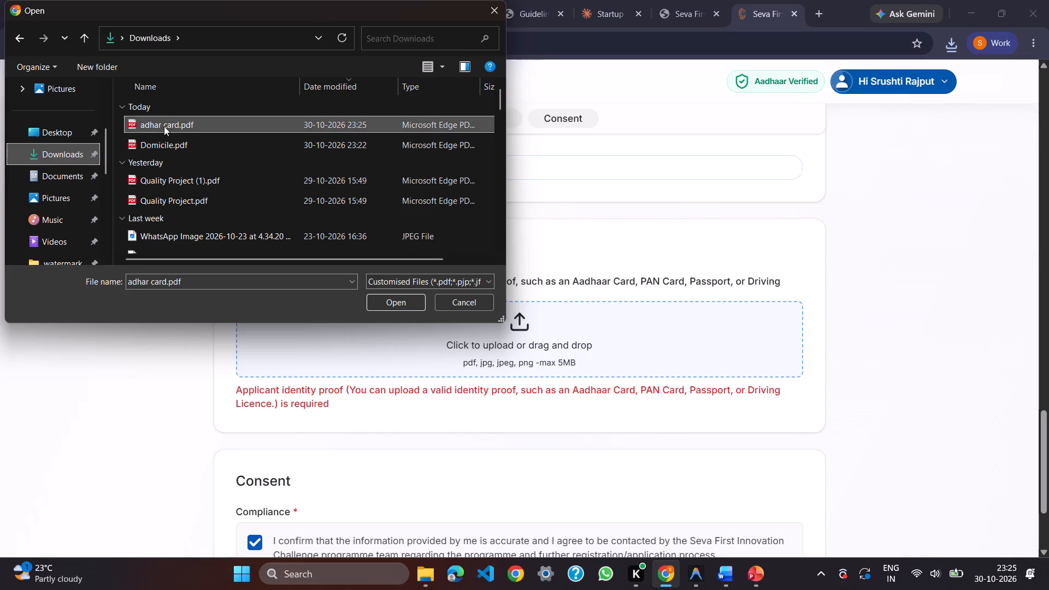
{"action": "left_click", "coordinate": [382, 301]}
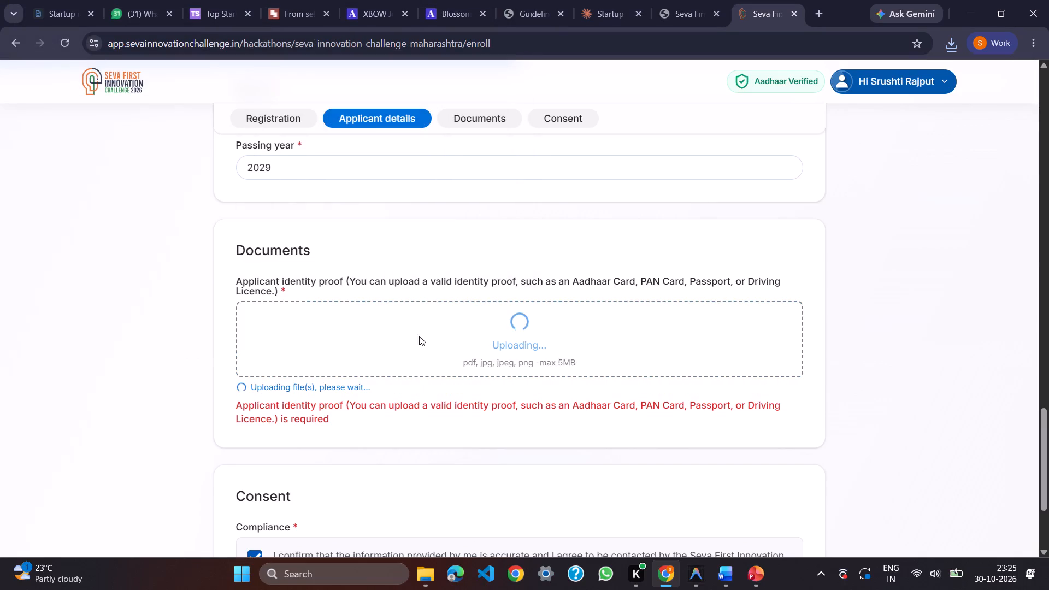
Check the filled-in enrolment form from the category selection through Applicant details to the identity proof and consent.
{"action": "scroll", "coordinate": [443, 380], "scroll_direction": "down", "scroll_amount": 5}
{"action": "scroll", "coordinate": [443, 380], "scroll_direction": "up", "scroll_amount": 3}
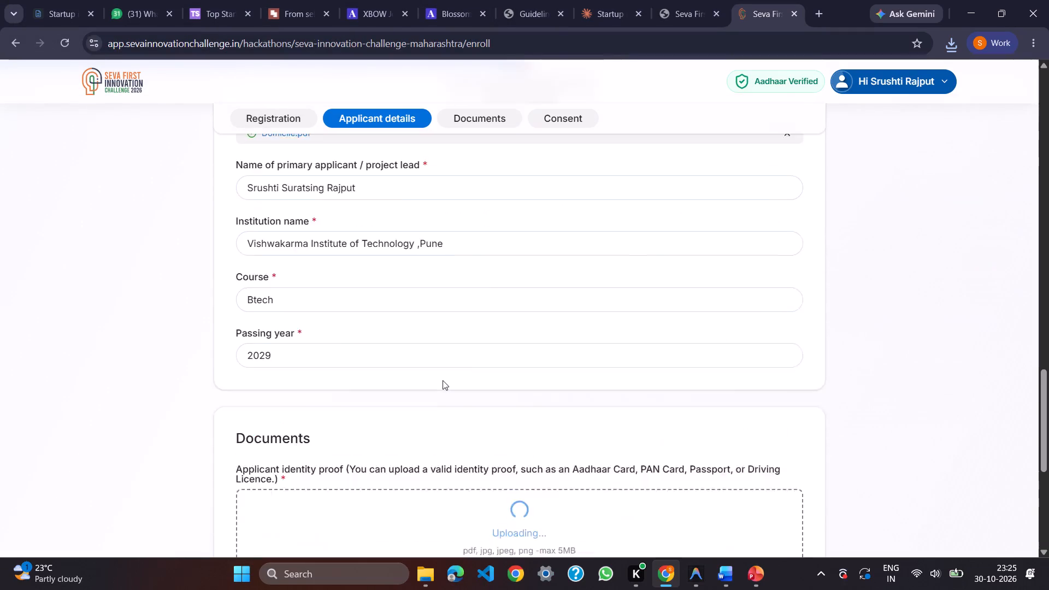
{"action": "scroll", "coordinate": [443, 380], "scroll_direction": "up", "scroll_amount": 8}
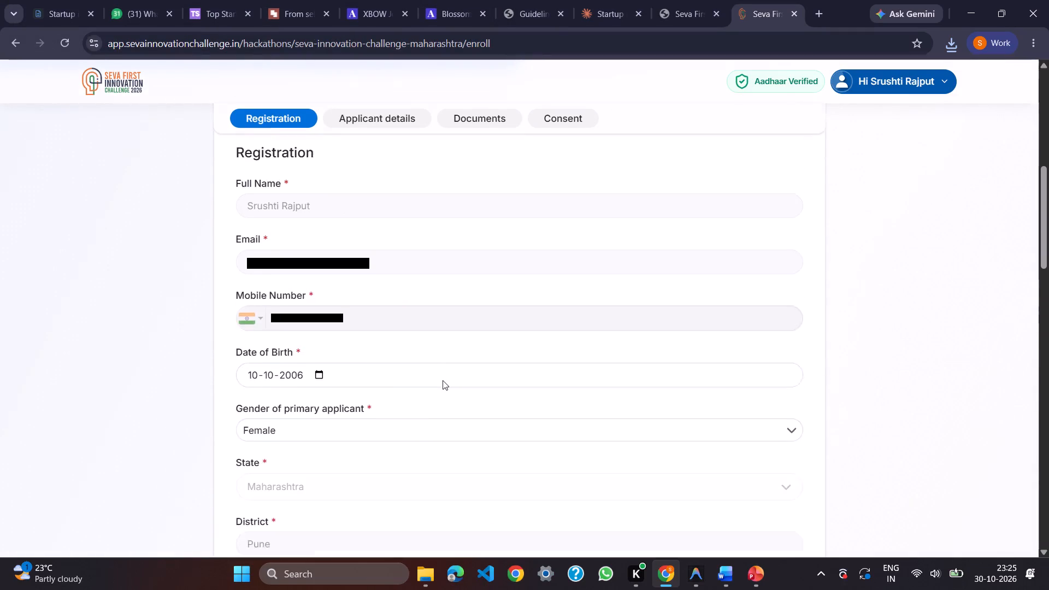
{"action": "scroll", "coordinate": [443, 380], "scroll_direction": "up", "scroll_amount": 3}
{"action": "scroll", "coordinate": [443, 380], "scroll_direction": "down", "scroll_amount": 1}
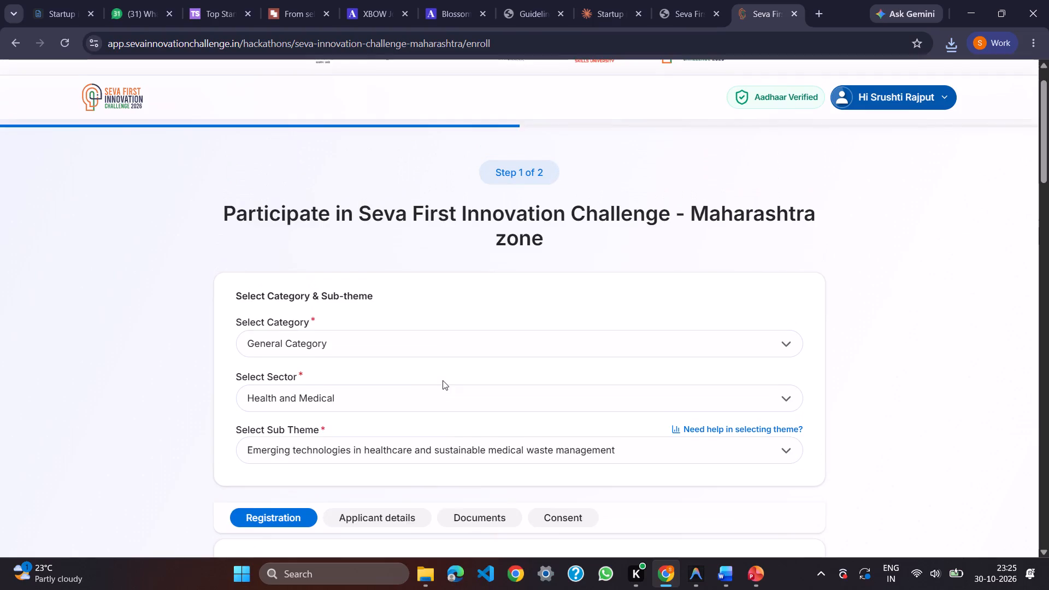
{"action": "scroll", "coordinate": [443, 380], "scroll_direction": "down", "scroll_amount": 1}
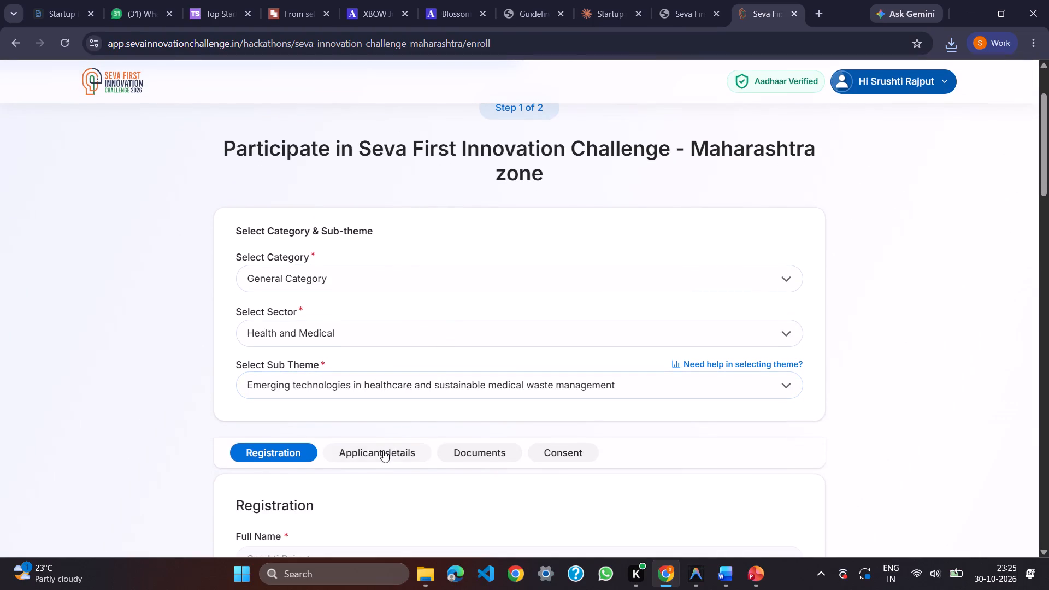
{"action": "left_click", "coordinate": [381, 453]}
{"action": "scroll", "coordinate": [381, 453], "scroll_direction": "down", "scroll_amount": 13}
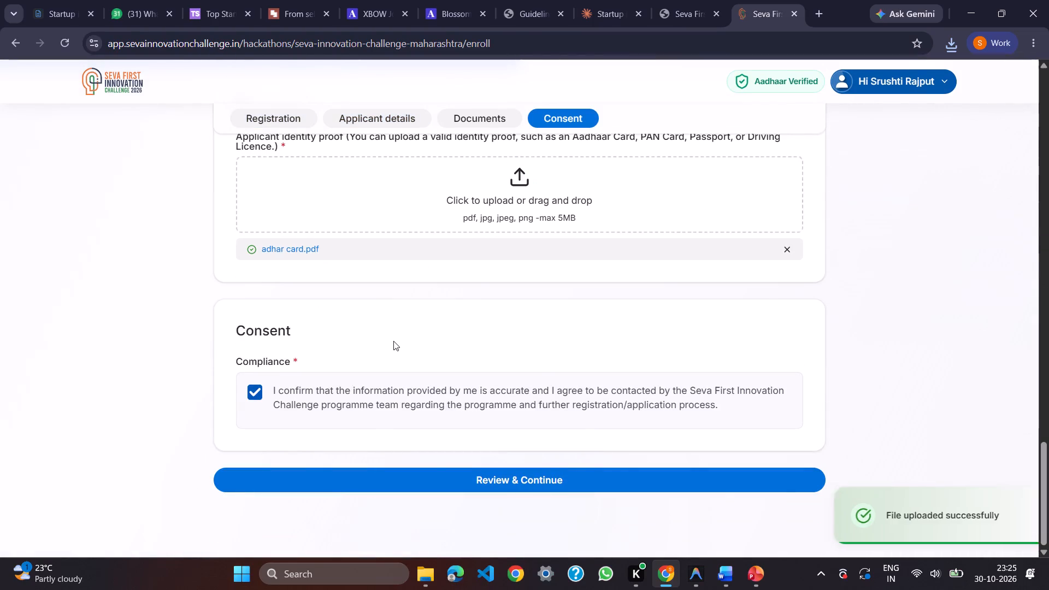
Continue to the Review Your Details page and read through the sub-theme and registration details.
{"action": "left_click", "coordinate": [438, 481]}
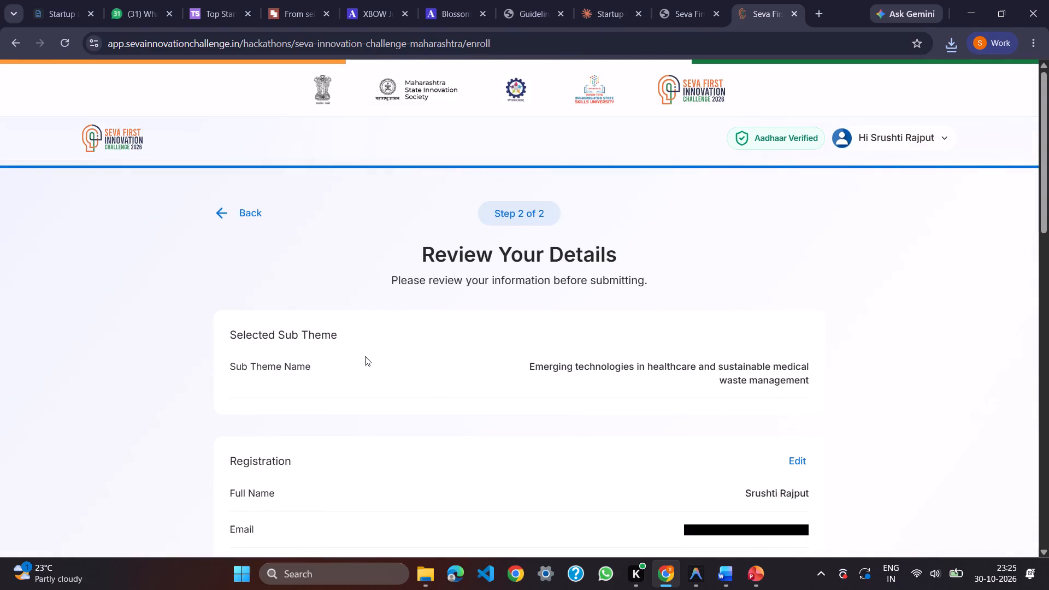
{"action": "scroll", "coordinate": [417, 373], "scroll_direction": "down", "scroll_amount": 4}
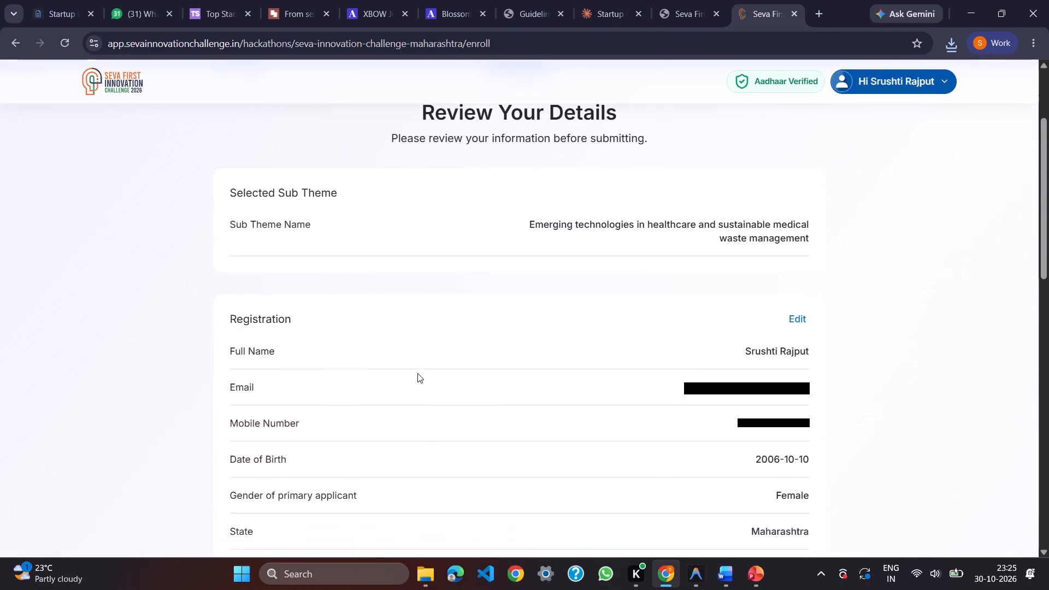
{"action": "scroll", "coordinate": [417, 373], "scroll_direction": "down", "scroll_amount": 1}
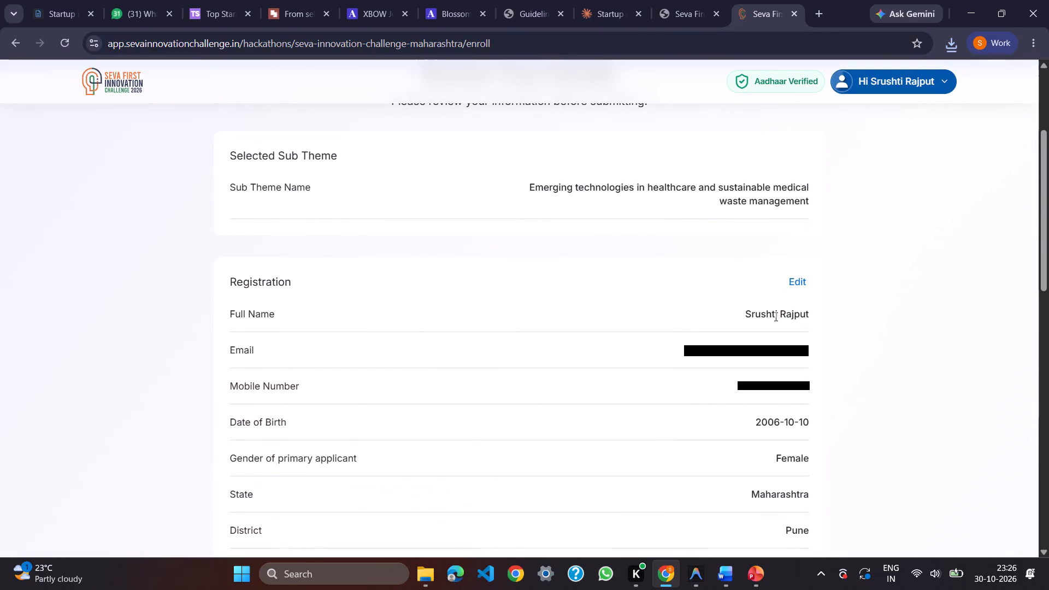
Reopen the Registration details for editing from the review page and try to select the Full Name entry.
{"action": "left_click", "coordinate": [775, 316]}
{"action": "left_click", "coordinate": [802, 286]}
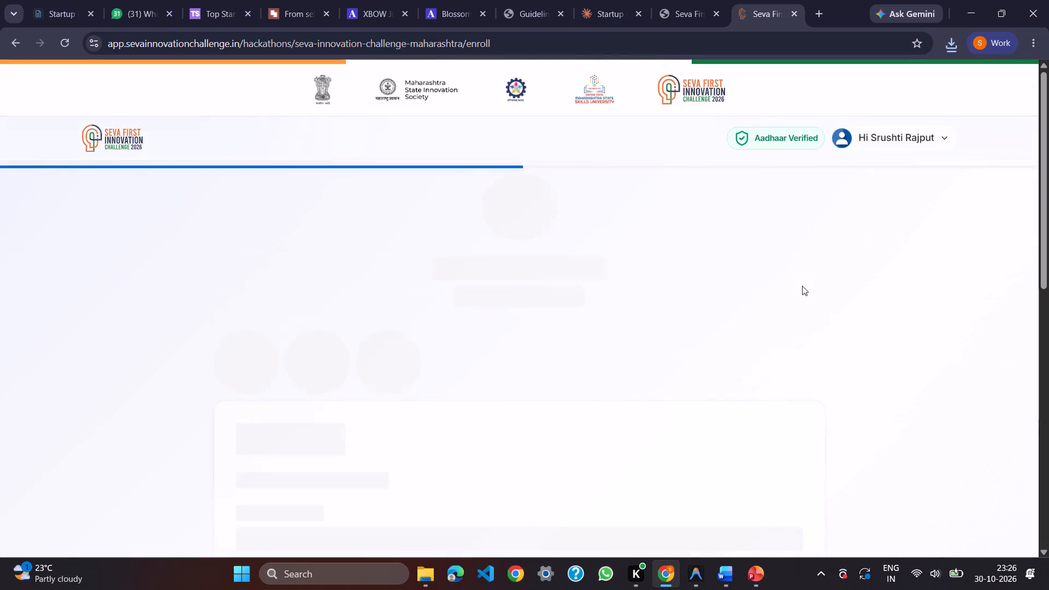
{"action": "scroll", "coordinate": [482, 358], "scroll_direction": "down", "scroll_amount": 1}
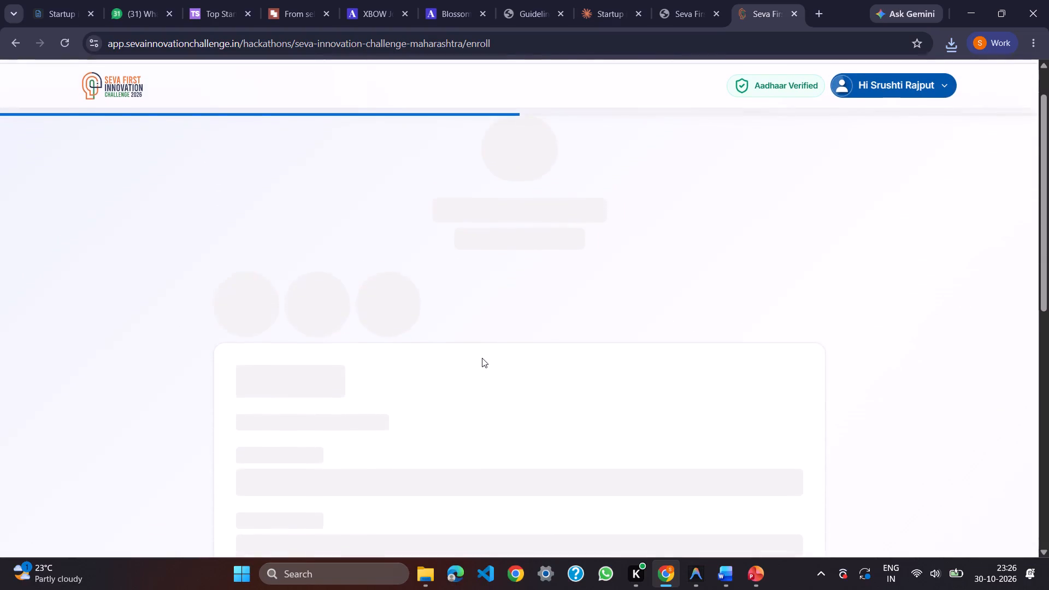
{"action": "scroll", "coordinate": [482, 358], "scroll_direction": "down", "scroll_amount": 3}
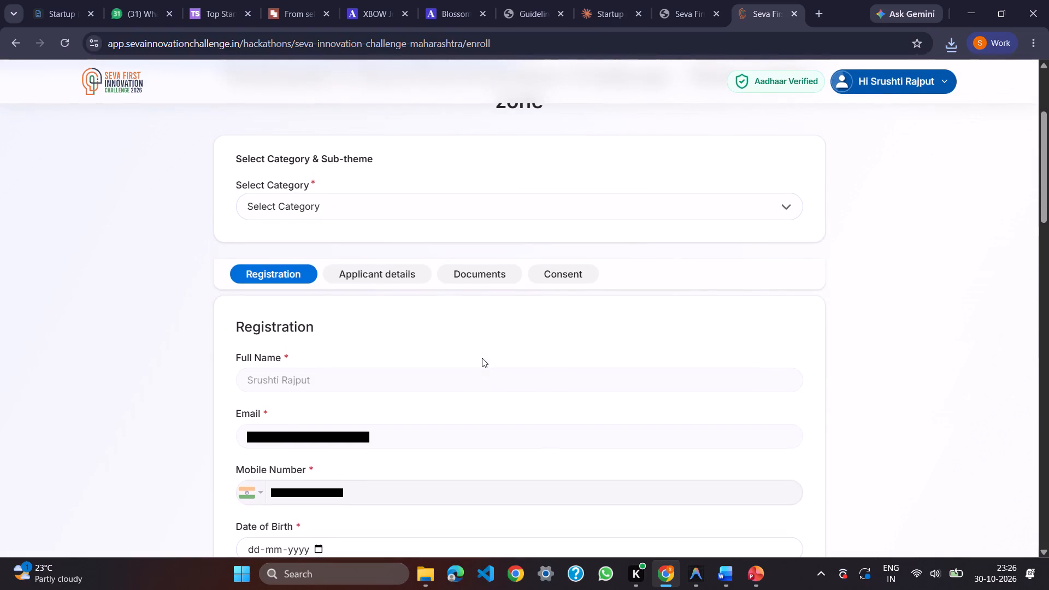
{"action": "left_click_drag", "start_coordinate": [275, 374], "coordinate": [297, 377]}
{"action": "left_click", "coordinate": [297, 377]}
Look through the reopened enrolment form, from Registration to Consent, for entries that need filling in again.
{"action": "scroll", "coordinate": [297, 377], "scroll_direction": "down", "scroll_amount": 8}
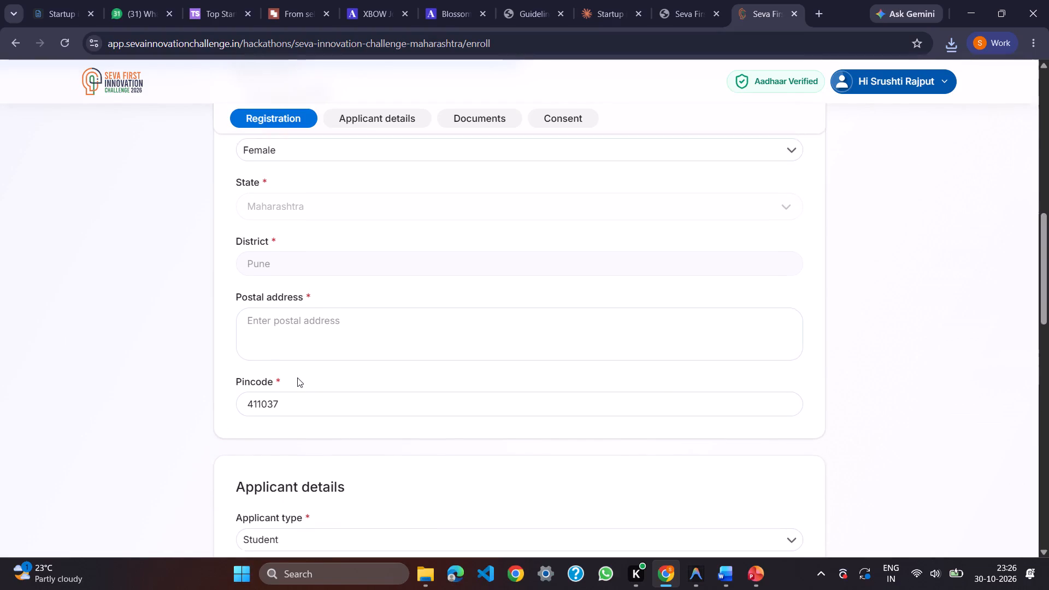
{"action": "scroll", "coordinate": [297, 377], "scroll_direction": "down", "scroll_amount": 5}
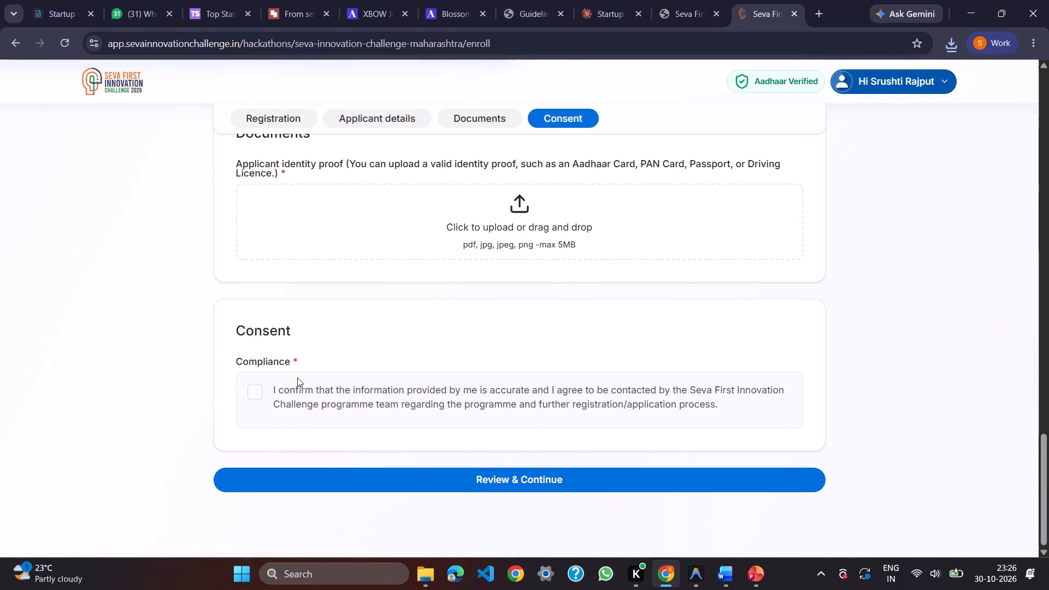
{"action": "scroll", "coordinate": [297, 377], "scroll_direction": "up", "scroll_amount": 6}
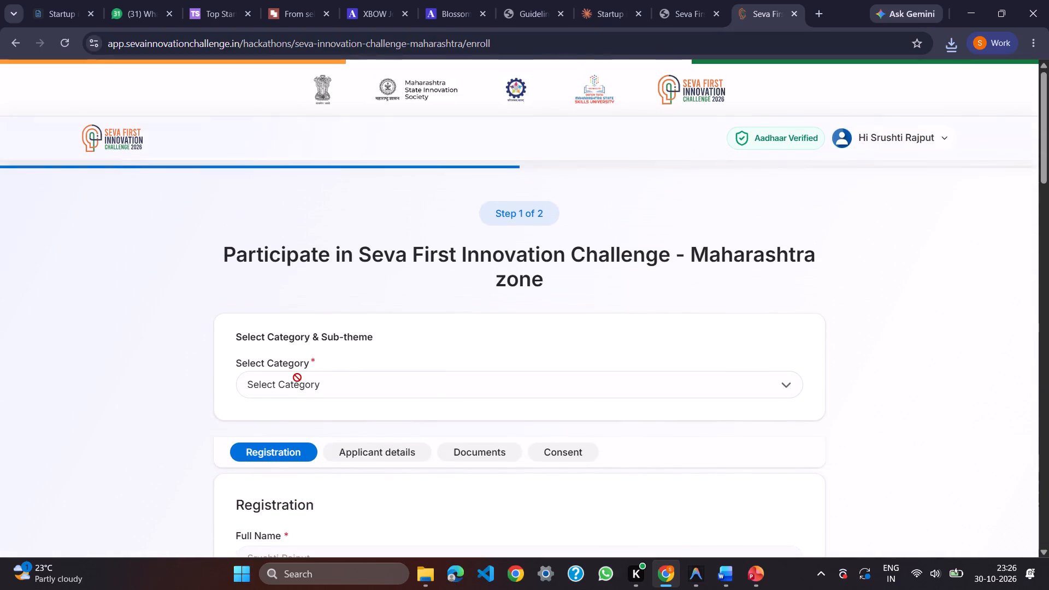
Set the applicant's date of birth in the Registration section using the calendar.
{"action": "scroll", "coordinate": [297, 377], "scroll_direction": "down", "scroll_amount": 4}
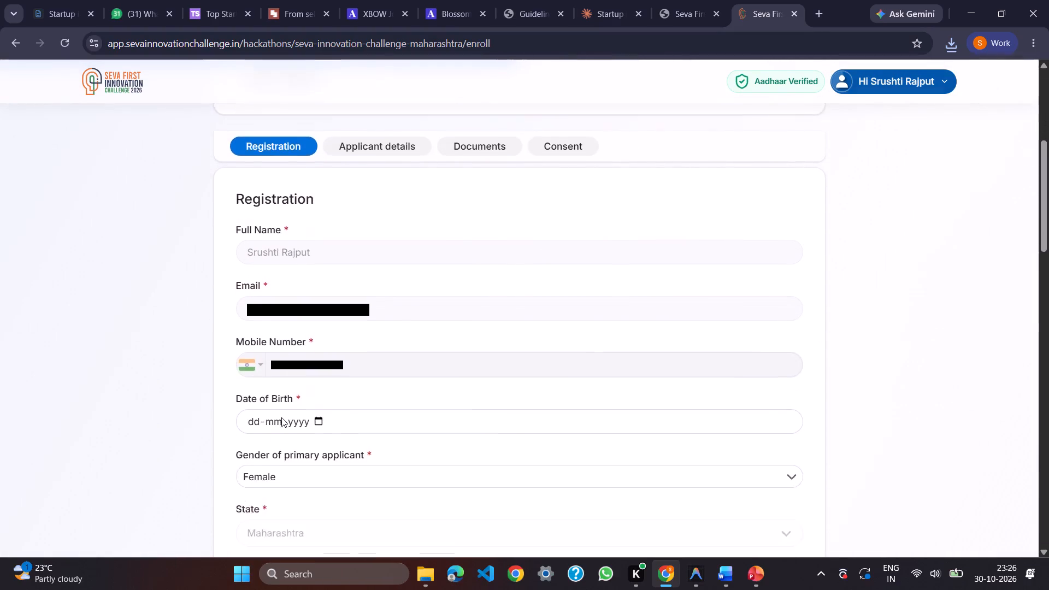
{"action": "scroll", "coordinate": [281, 417], "scroll_direction": "down", "scroll_amount": 1}
{"action": "left_click", "coordinate": [310, 390]}
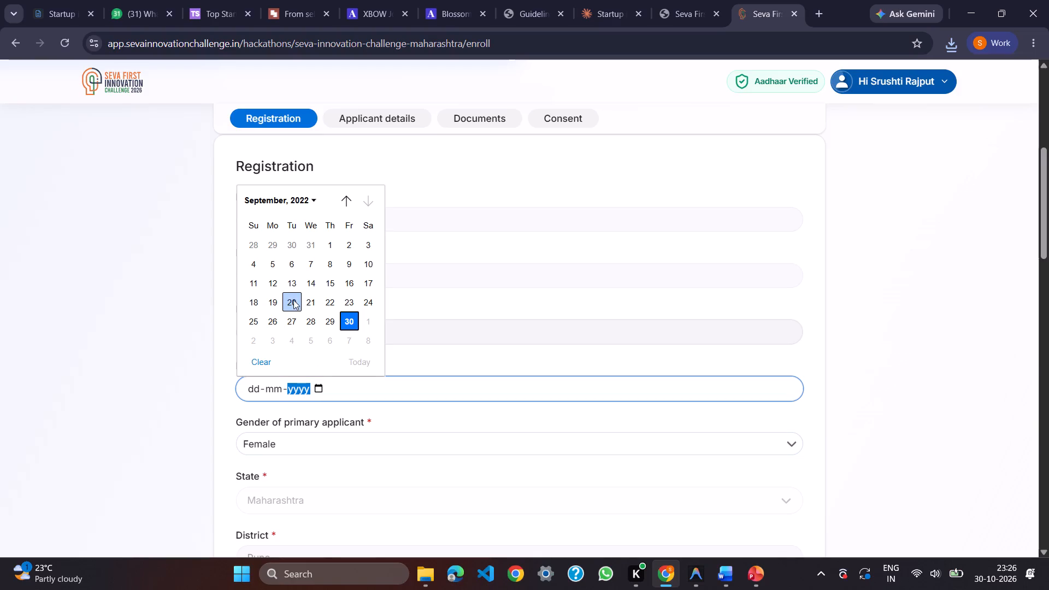
{"action": "left_click", "coordinate": [307, 199]}
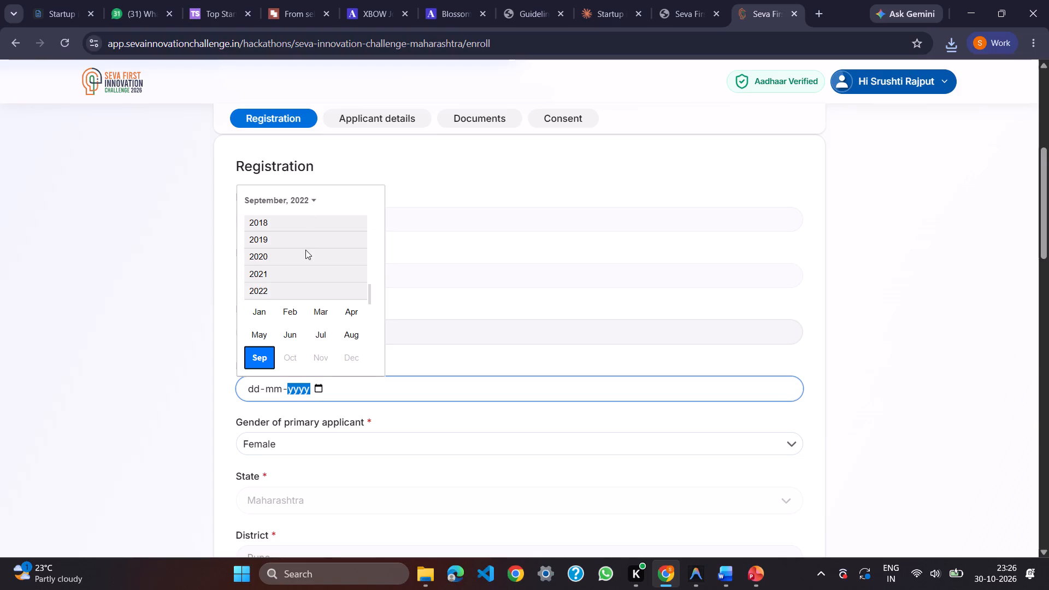
{"action": "scroll", "coordinate": [301, 227], "scroll_direction": "up", "scroll_amount": 8}
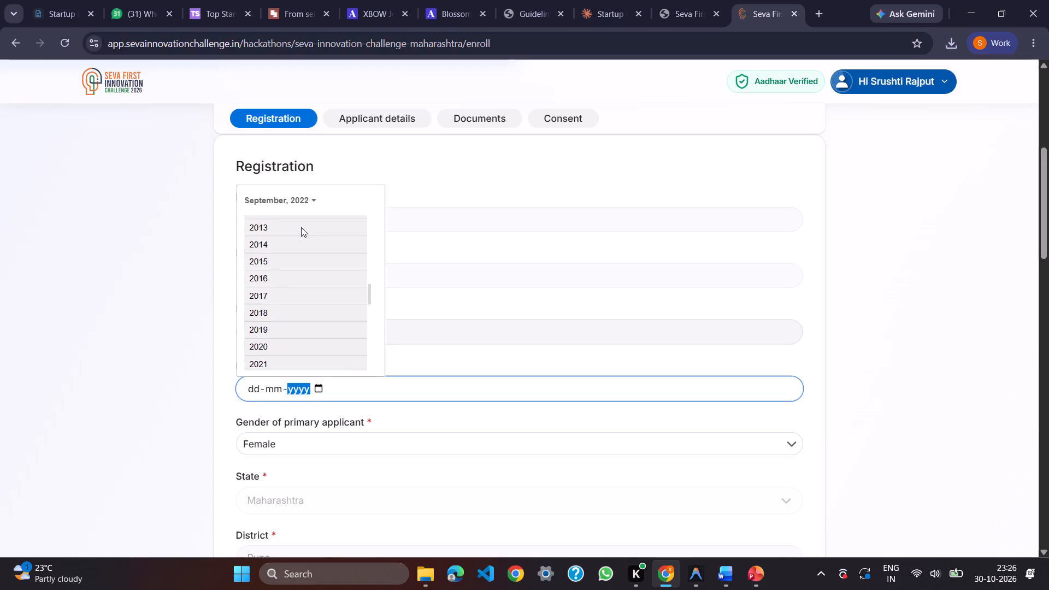
{"action": "scroll", "coordinate": [301, 227], "scroll_direction": "up", "scroll_amount": 9}
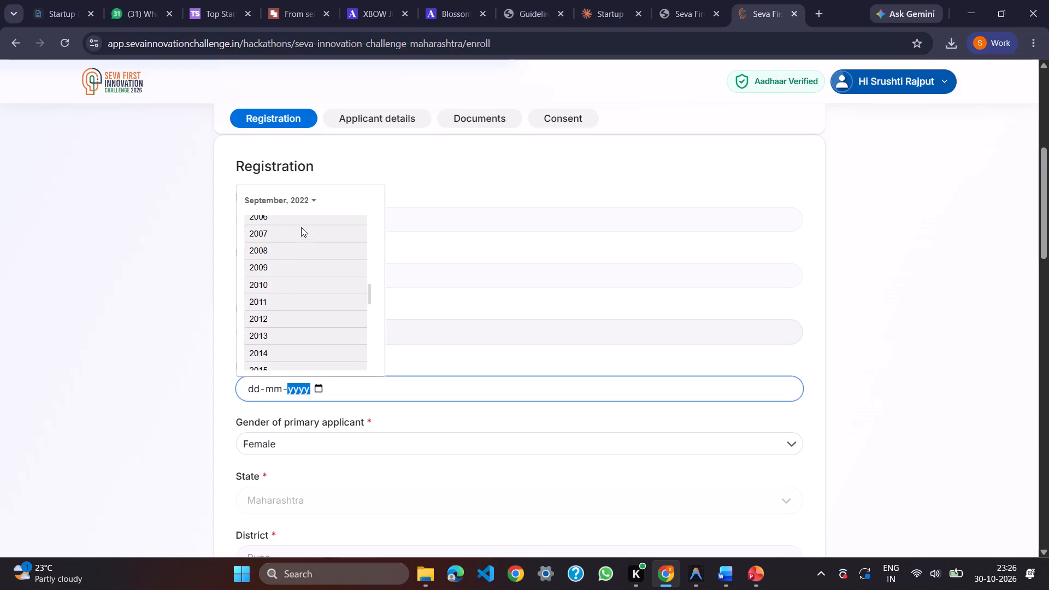
{"action": "left_click", "coordinate": [279, 217]}
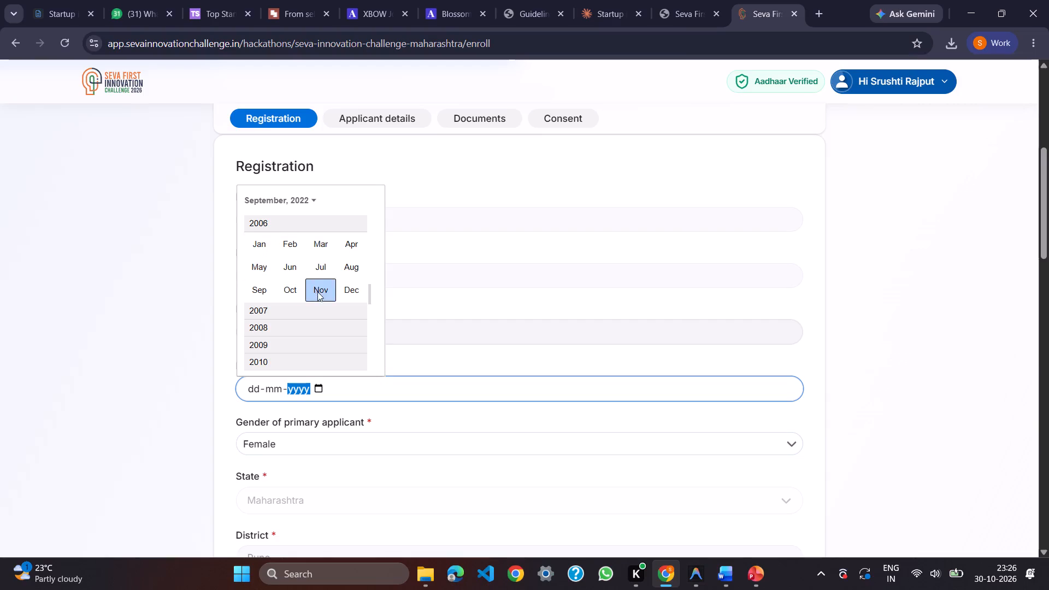
{"action": "left_click", "coordinate": [299, 293]}
{"action": "left_click", "coordinate": [296, 264]}
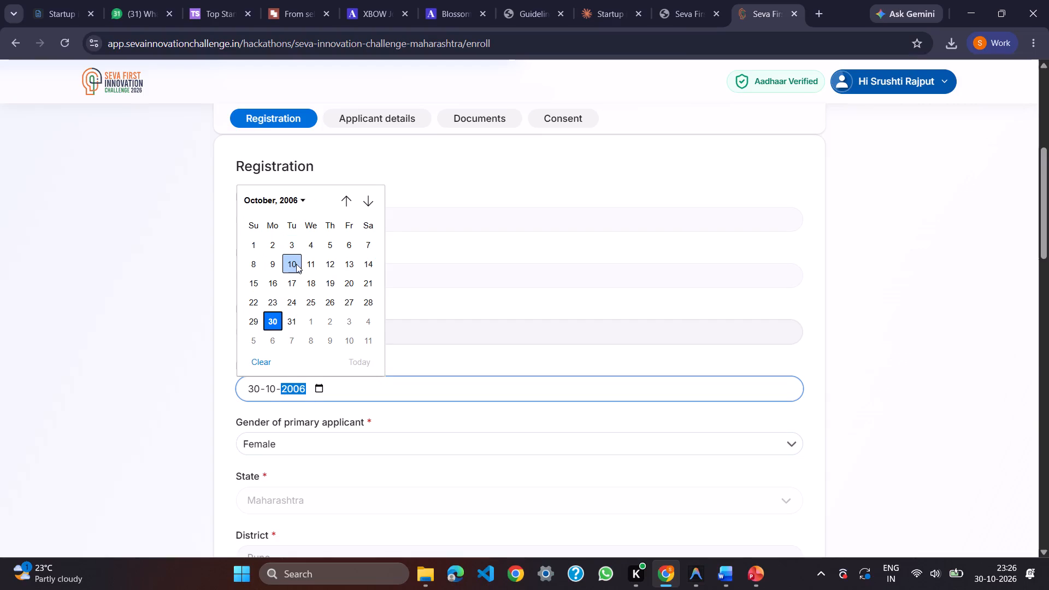
Enter the applicant's postal address in the Registration section.
{"action": "scroll", "coordinate": [298, 464], "scroll_direction": "down", "scroll_amount": 4}
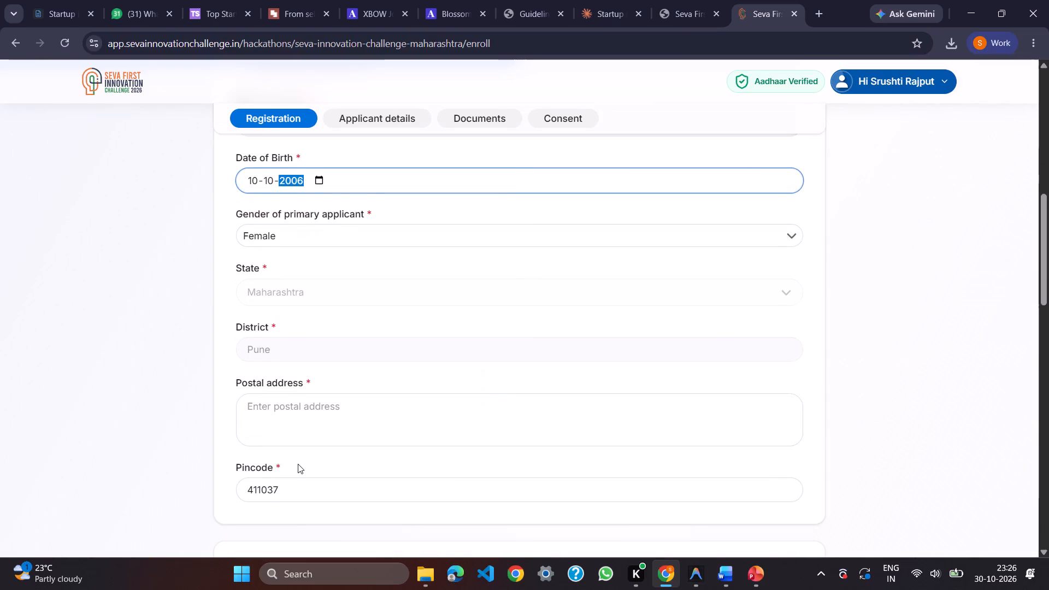
{"action": "left_click", "coordinate": [303, 406]}
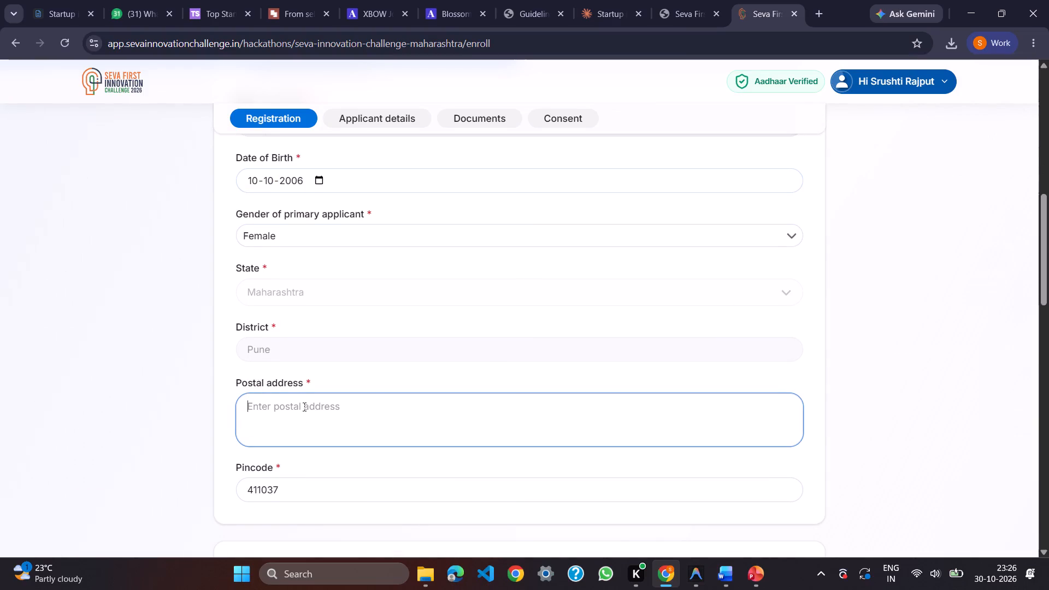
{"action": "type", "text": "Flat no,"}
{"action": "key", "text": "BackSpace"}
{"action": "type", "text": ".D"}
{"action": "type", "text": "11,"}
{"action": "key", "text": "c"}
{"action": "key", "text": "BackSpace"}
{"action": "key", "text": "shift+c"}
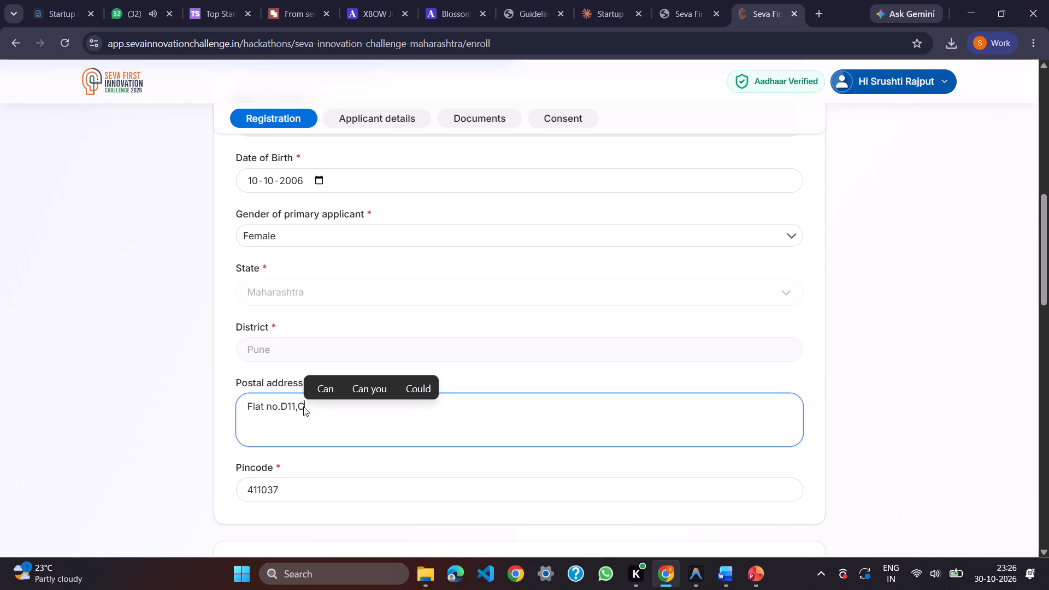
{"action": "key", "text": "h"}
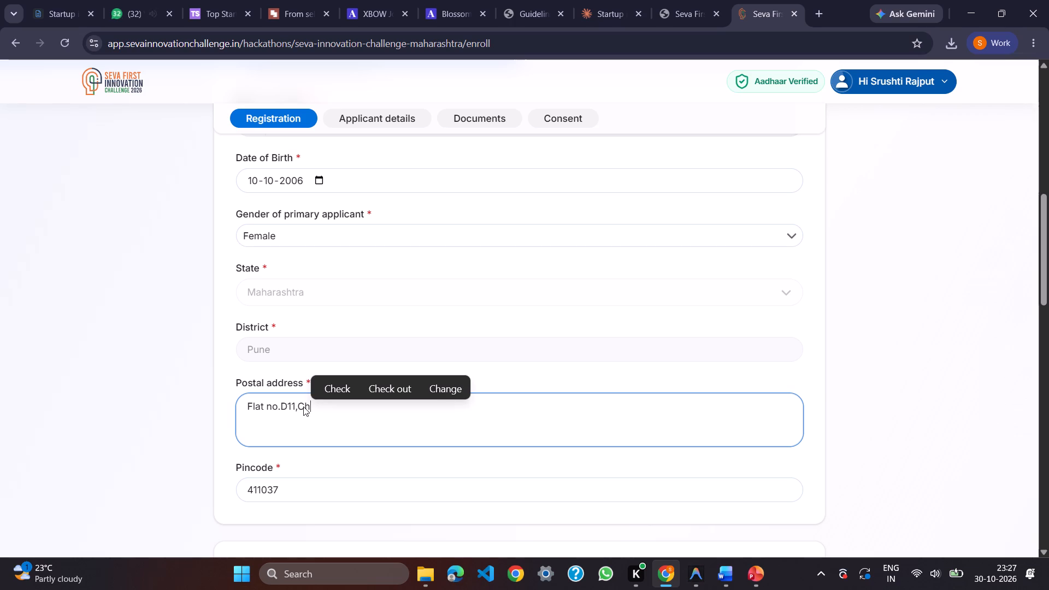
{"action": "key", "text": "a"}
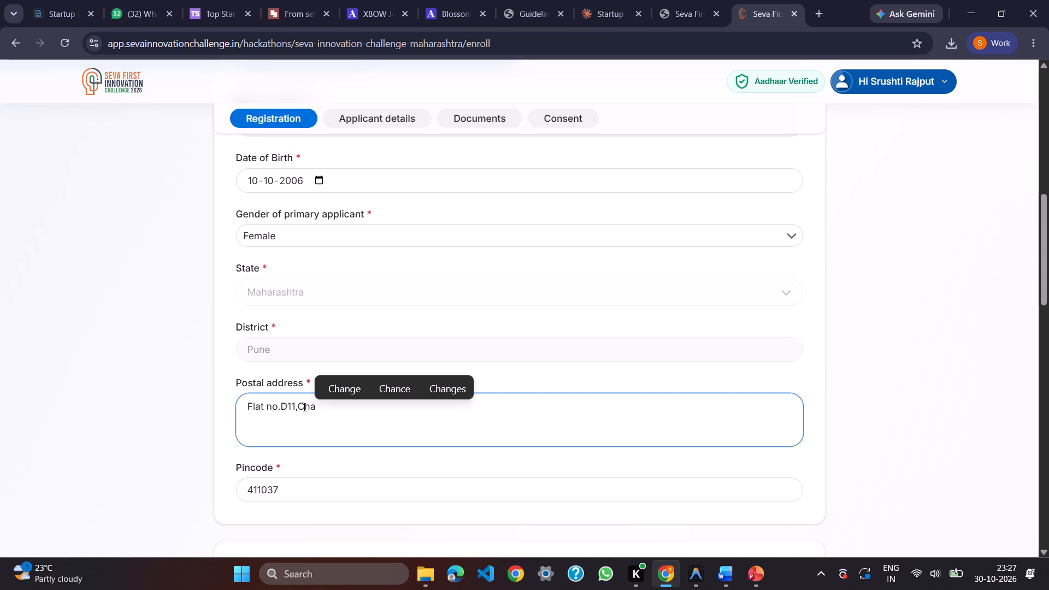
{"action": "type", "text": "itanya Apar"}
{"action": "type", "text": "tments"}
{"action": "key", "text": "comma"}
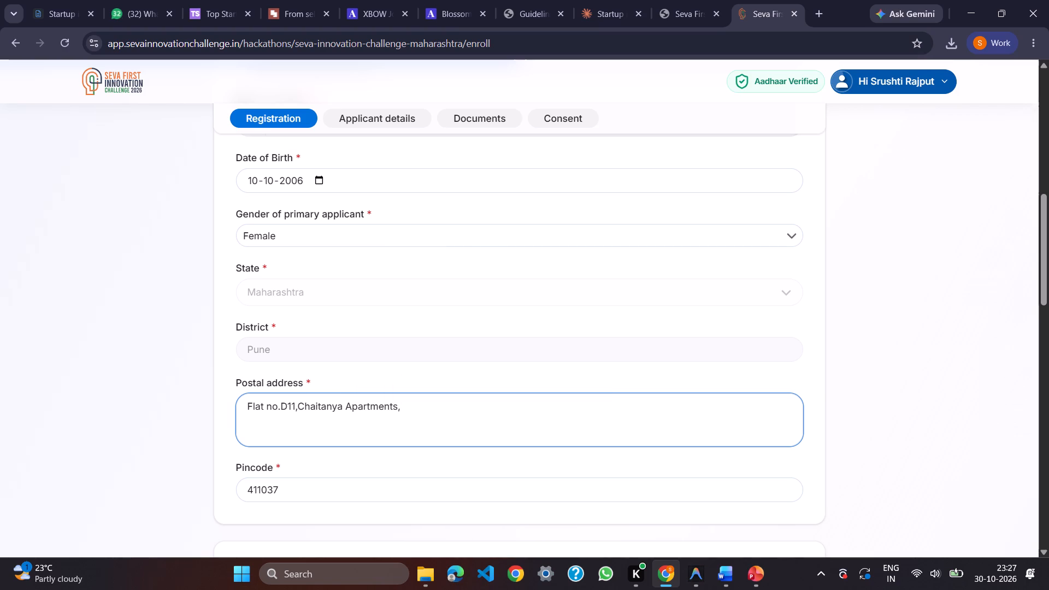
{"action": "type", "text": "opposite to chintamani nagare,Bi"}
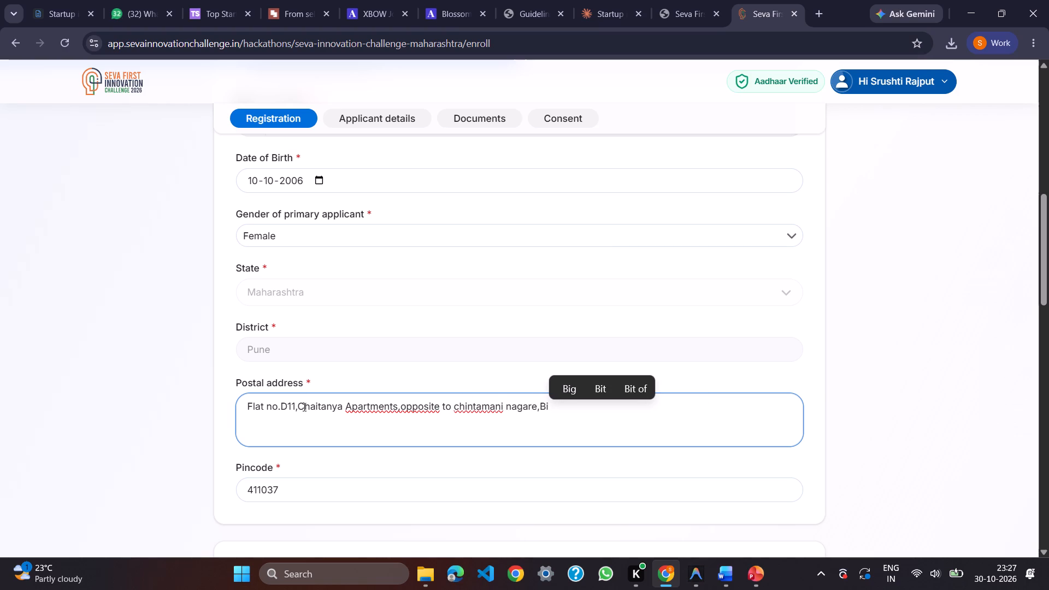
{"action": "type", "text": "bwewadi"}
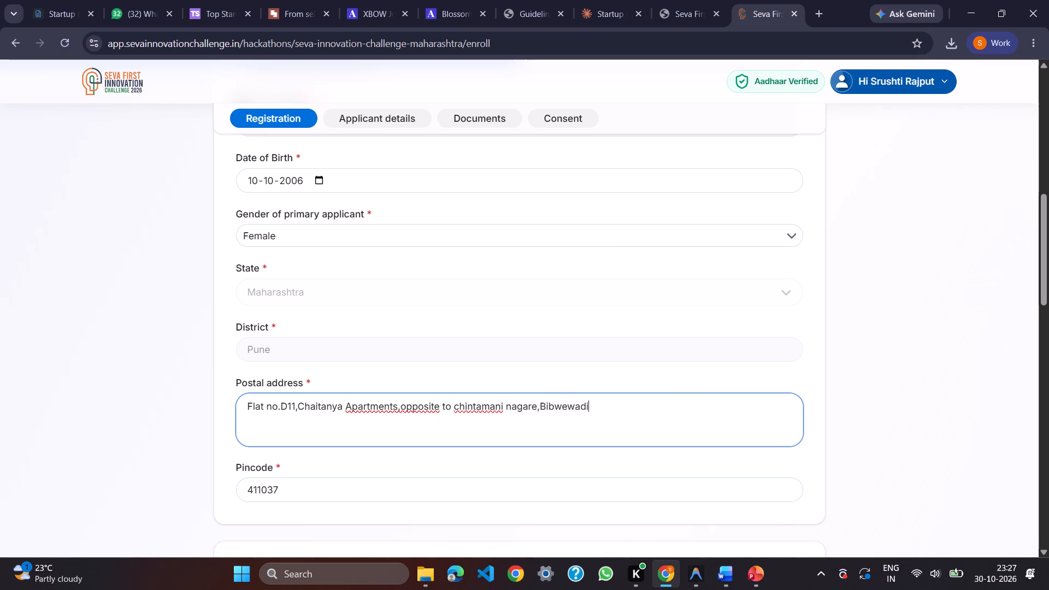
Upload Domicile.pdf from Downloads as the domicile certificate in the Applicant details section.
{"action": "scroll", "coordinate": [261, 467], "scroll_direction": "down", "scroll_amount": 5}
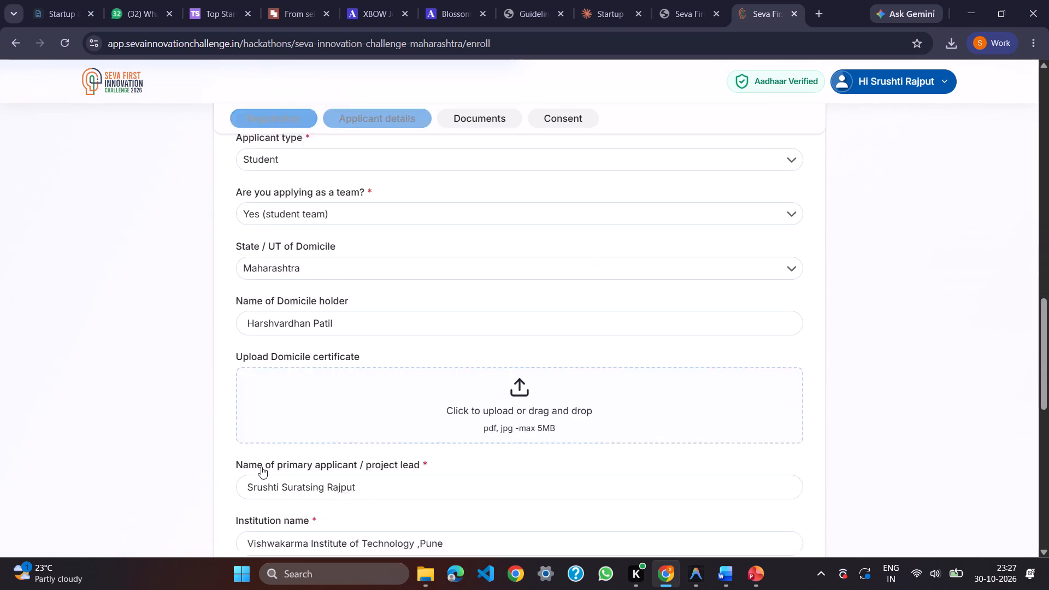
{"action": "scroll", "coordinate": [261, 467], "scroll_direction": "down", "scroll_amount": 2}
{"action": "left_click", "coordinate": [471, 312]}
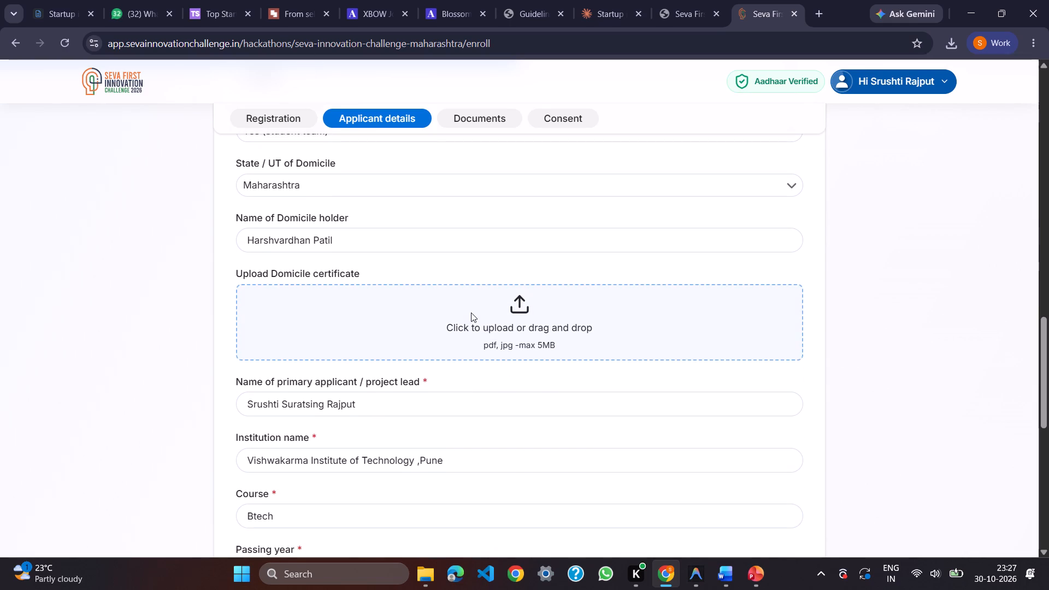
{"action": "left_click", "coordinate": [217, 148]}
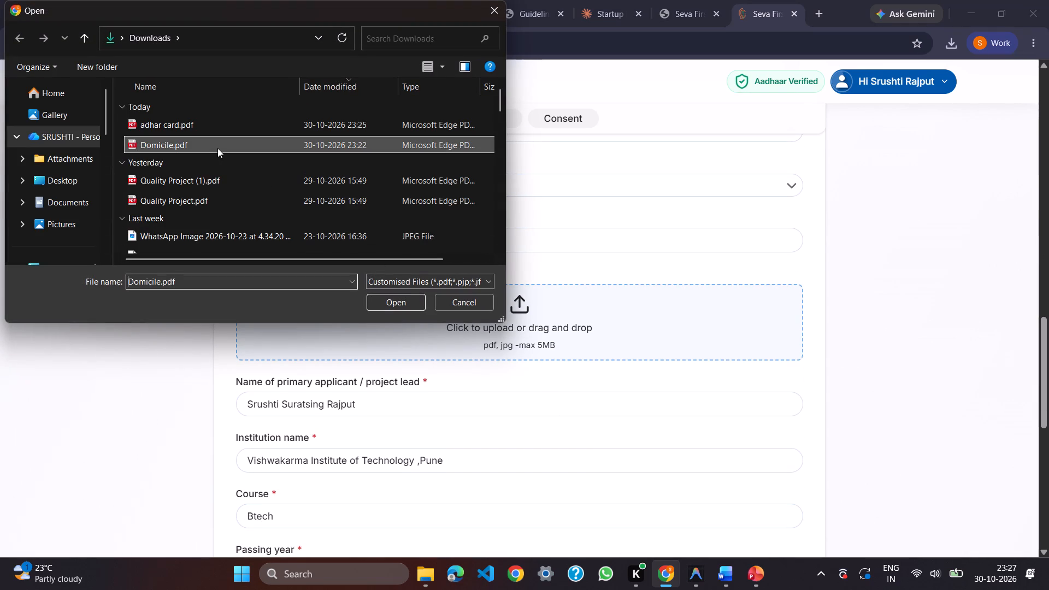
{"action": "left_click", "coordinate": [400, 304]}
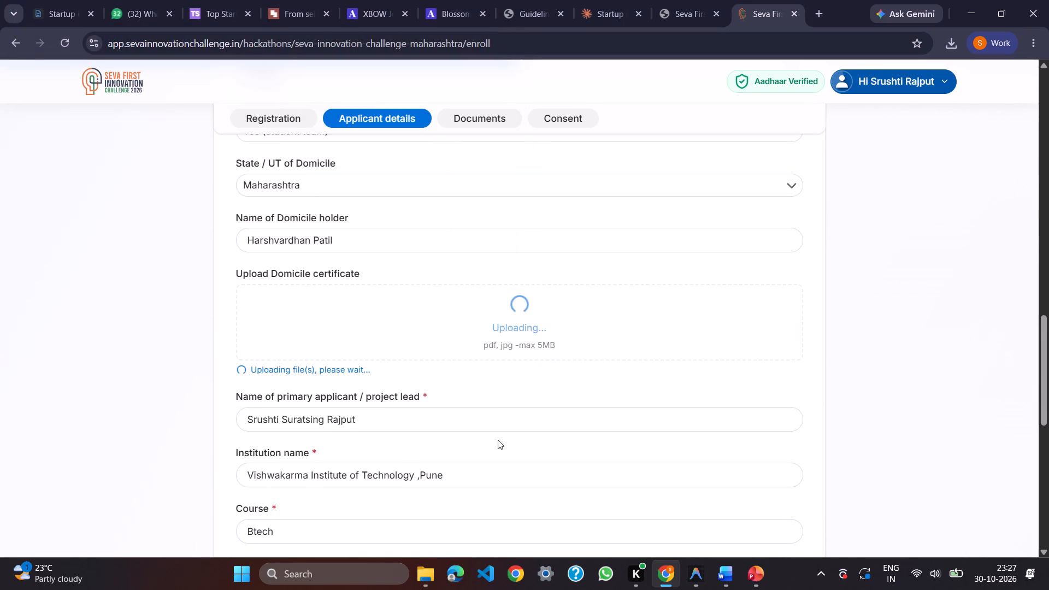
Upload adhar card.pdf from Downloads as the applicant identity proof in the Documents section.
{"action": "scroll", "coordinate": [498, 440], "scroll_direction": "down", "scroll_amount": 4}
{"action": "left_click", "coordinate": [543, 442]}
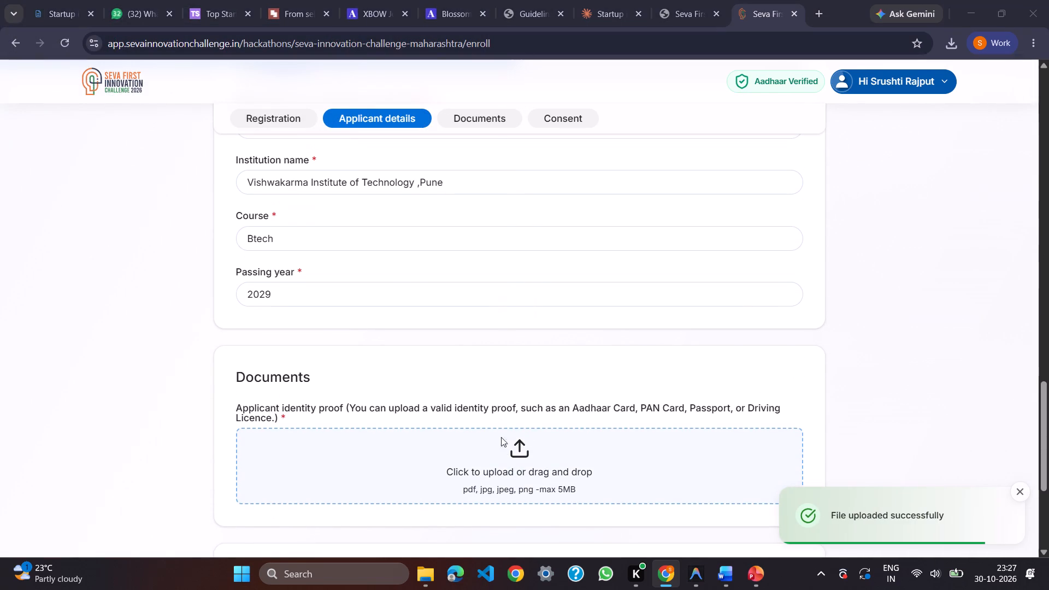
{"action": "left_click", "coordinate": [503, 450]}
{"action": "left_click", "coordinate": [238, 125]}
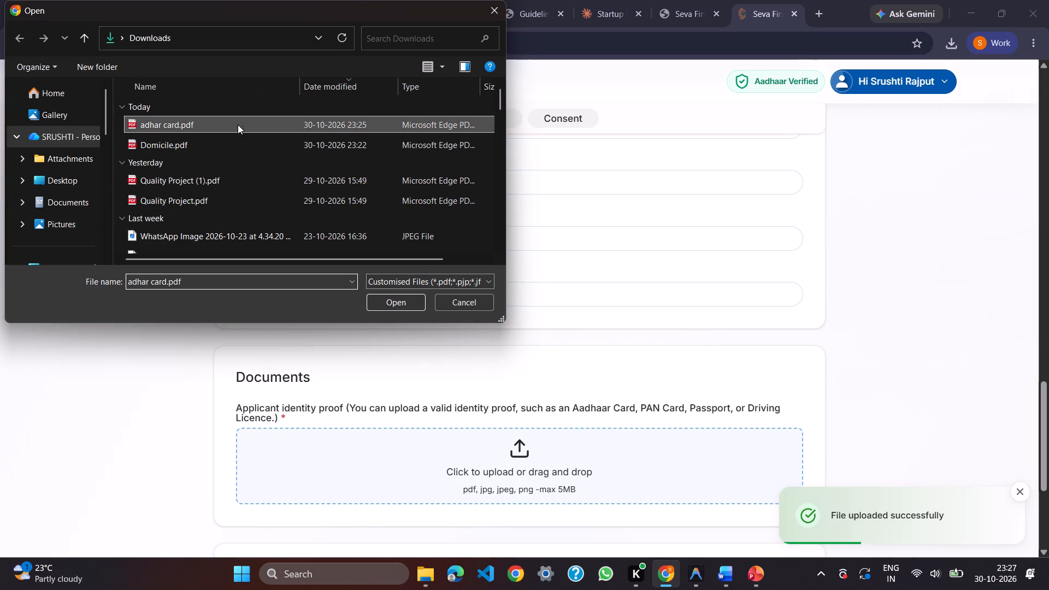
{"action": "left_click", "coordinate": [399, 303]}
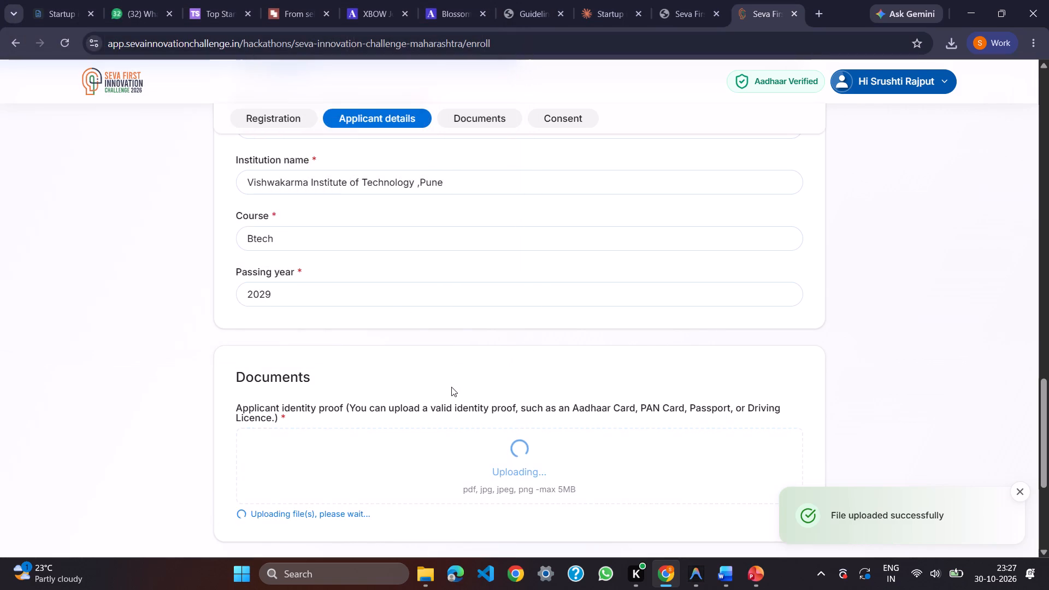
Accept the compliance declaration in the Consent section and try to continue to the review.
{"action": "scroll", "coordinate": [451, 387], "scroll_direction": "down", "scroll_amount": 6}
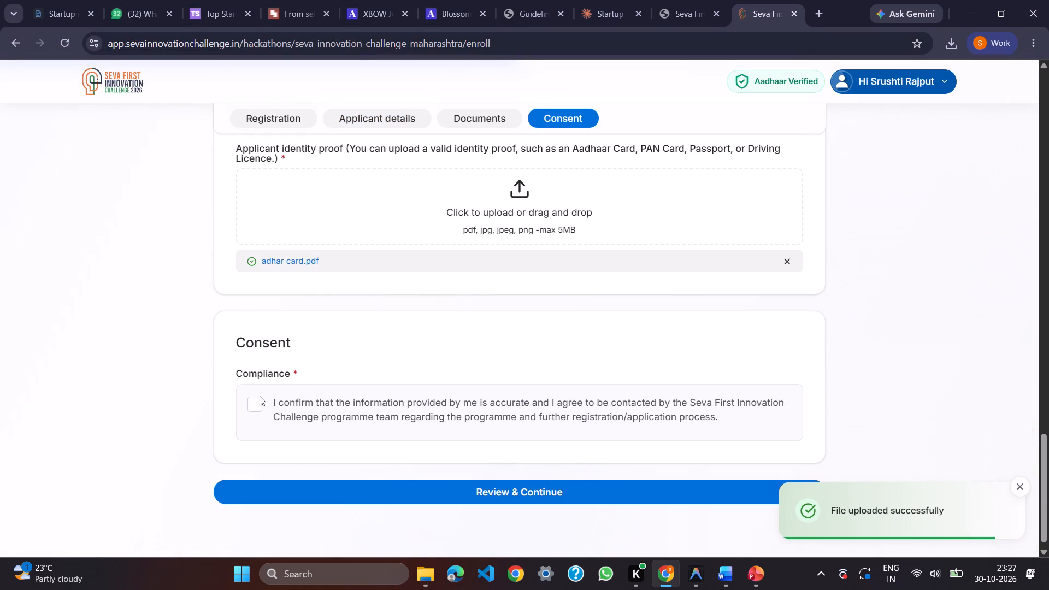
{"action": "left_click", "coordinate": [261, 399]}
{"action": "left_click", "coordinate": [396, 488]}
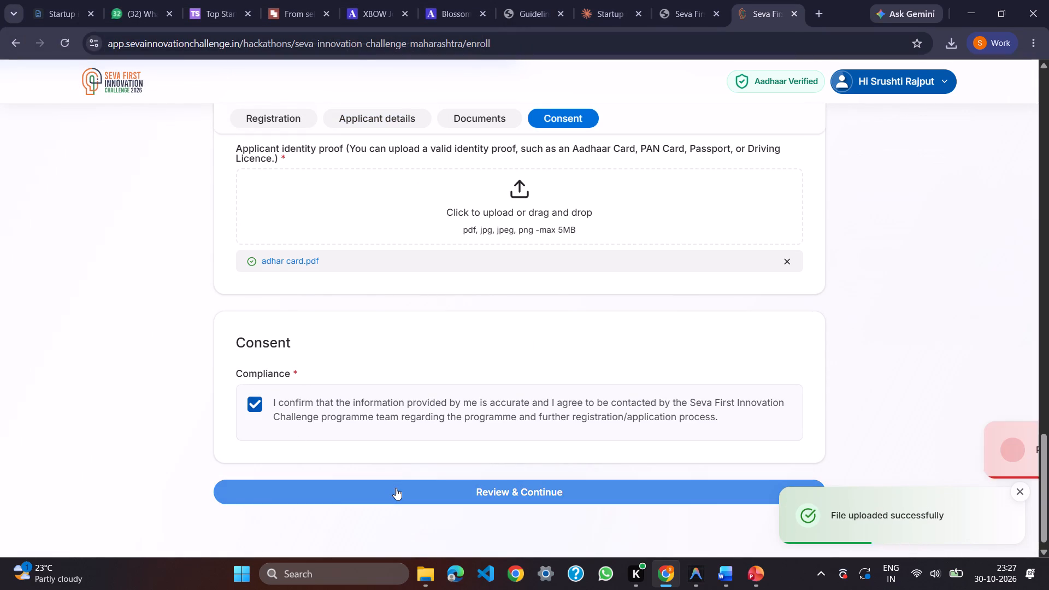
Set the category to General Category, sector to Health and Medical, and sub-theme to Emerging technologies in healthcare and sustainable medical waste management.
{"action": "scroll", "coordinate": [463, 307], "scroll_direction": "up", "scroll_amount": 3}
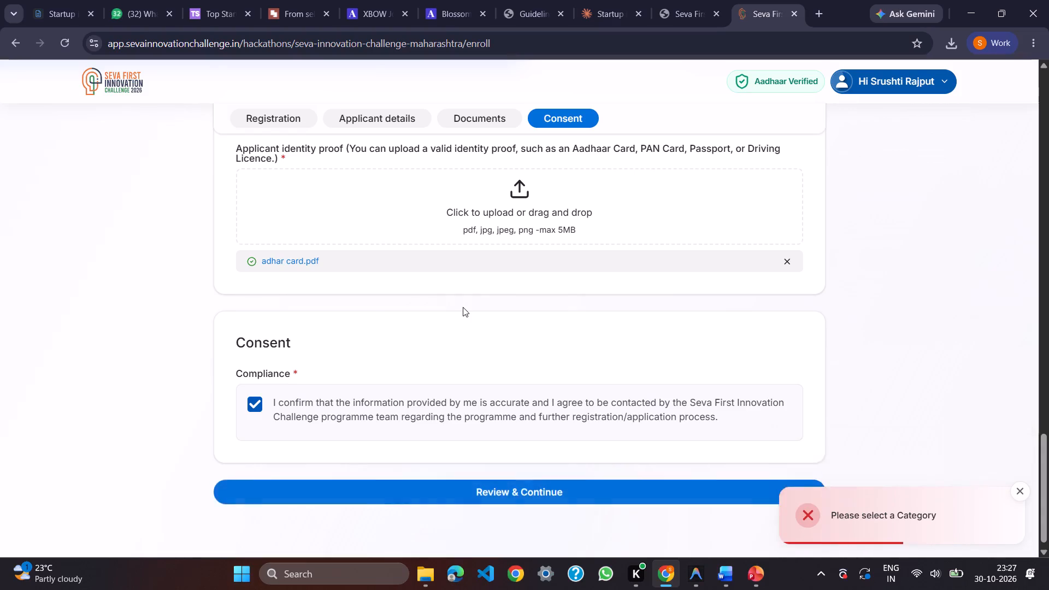
{"action": "scroll", "coordinate": [463, 307], "scroll_direction": "up", "scroll_amount": 5}
{"action": "left_click_drag", "start_coordinate": [440, 405], "coordinate": [460, 394]}
{"action": "left_click", "coordinate": [460, 394]}
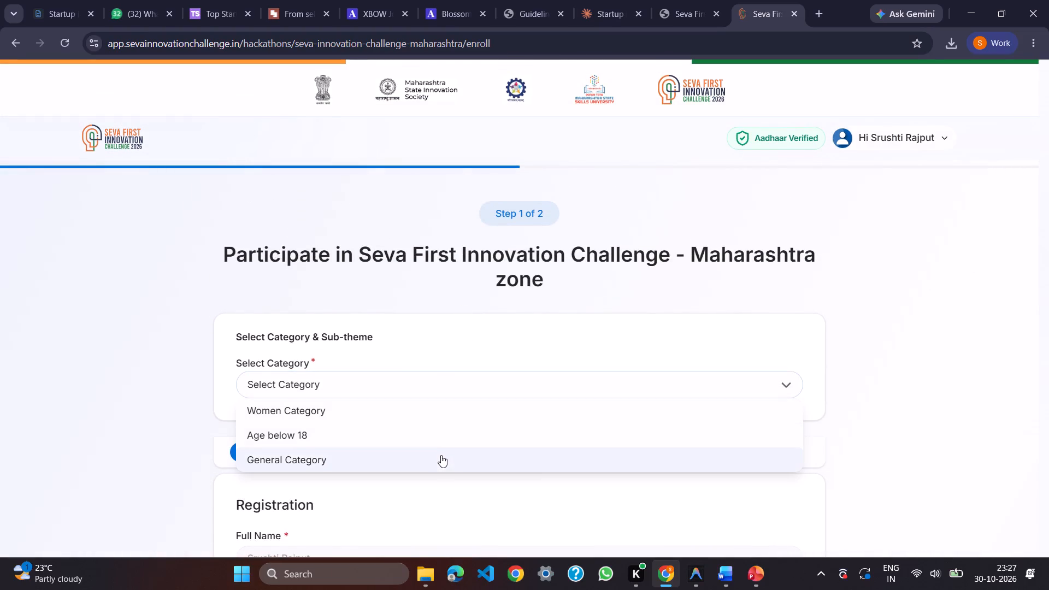
{"action": "left_click", "coordinate": [441, 456]}
{"action": "left_click", "coordinate": [383, 449]}
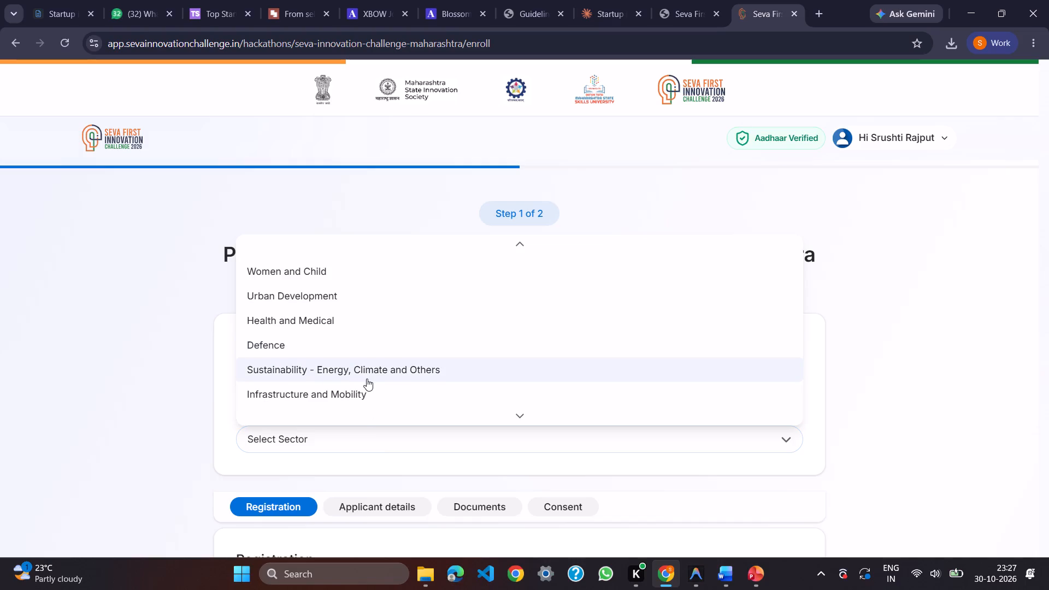
{"action": "scroll", "coordinate": [367, 379], "scroll_direction": "down", "scroll_amount": 1}
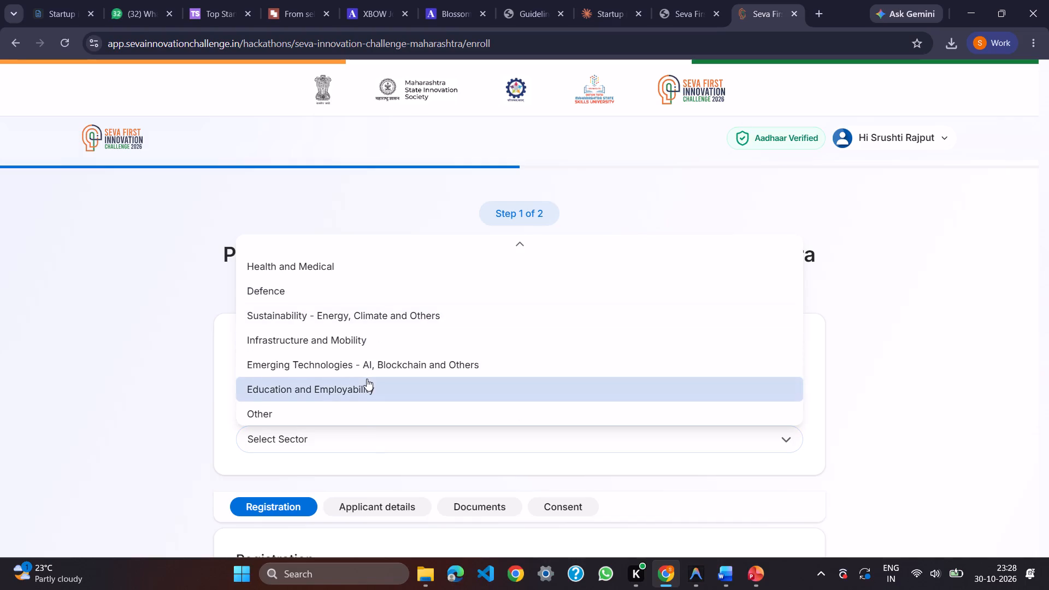
{"action": "scroll", "coordinate": [367, 379], "scroll_direction": "down", "scroll_amount": 1}
{"action": "left_click", "coordinate": [355, 324]}
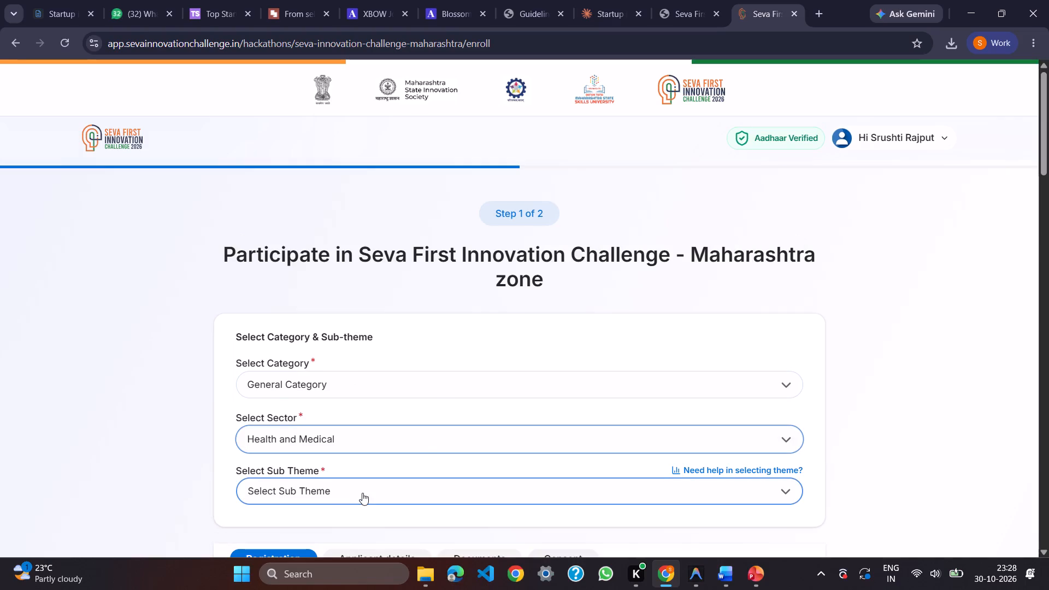
{"action": "left_click", "coordinate": [362, 493]}
{"action": "left_click", "coordinate": [329, 459]}
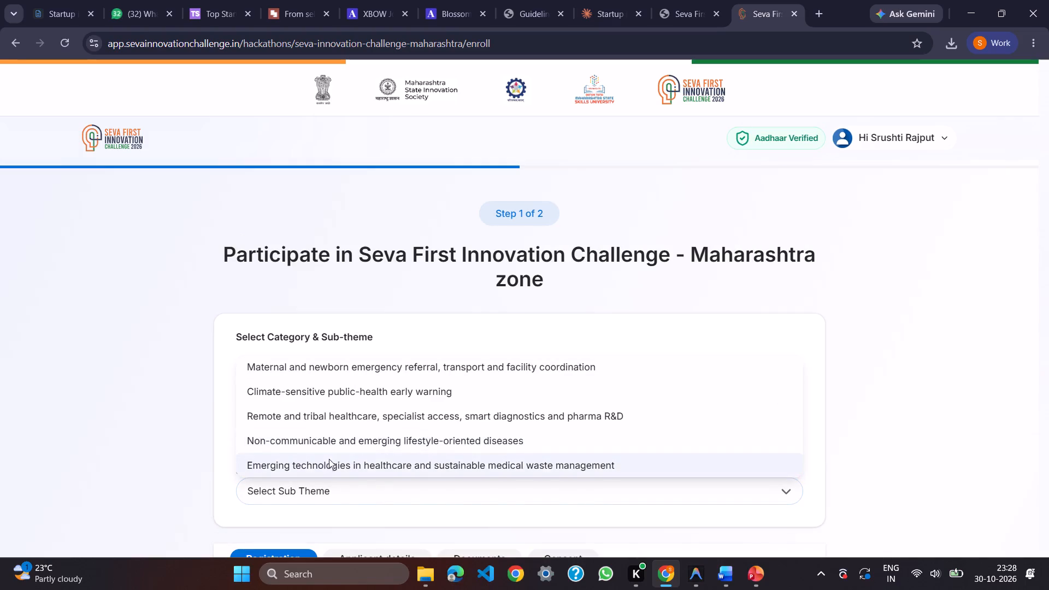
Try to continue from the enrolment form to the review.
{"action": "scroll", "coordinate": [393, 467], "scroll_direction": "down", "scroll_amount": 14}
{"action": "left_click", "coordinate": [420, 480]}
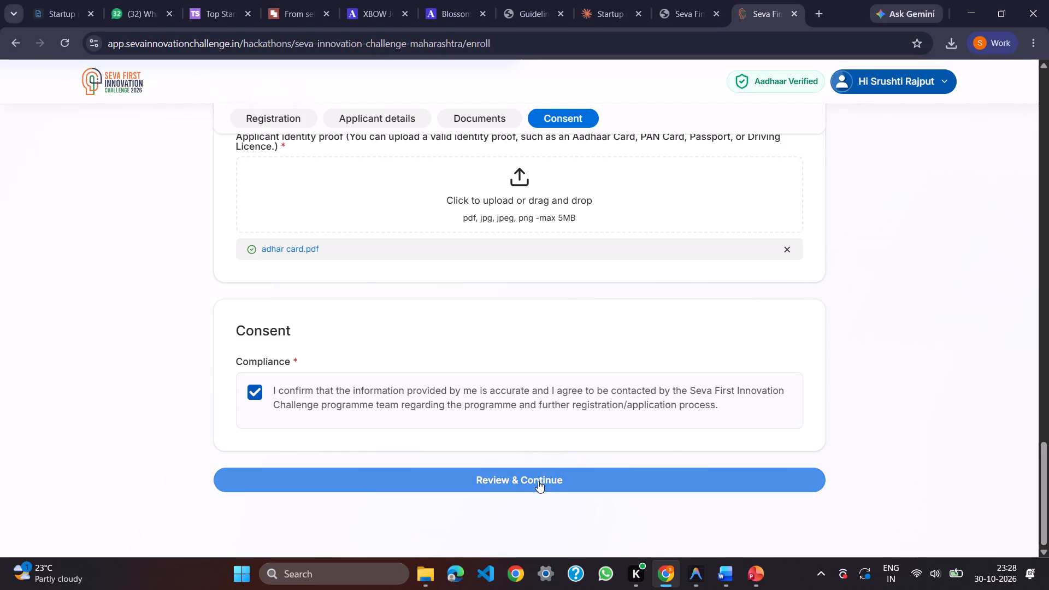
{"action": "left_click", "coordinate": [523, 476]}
Look through the enrolment form, from the category selection to Consent, for missing or incorrect entries.
{"action": "scroll", "coordinate": [510, 350], "scroll_direction": "up", "scroll_amount": 2}
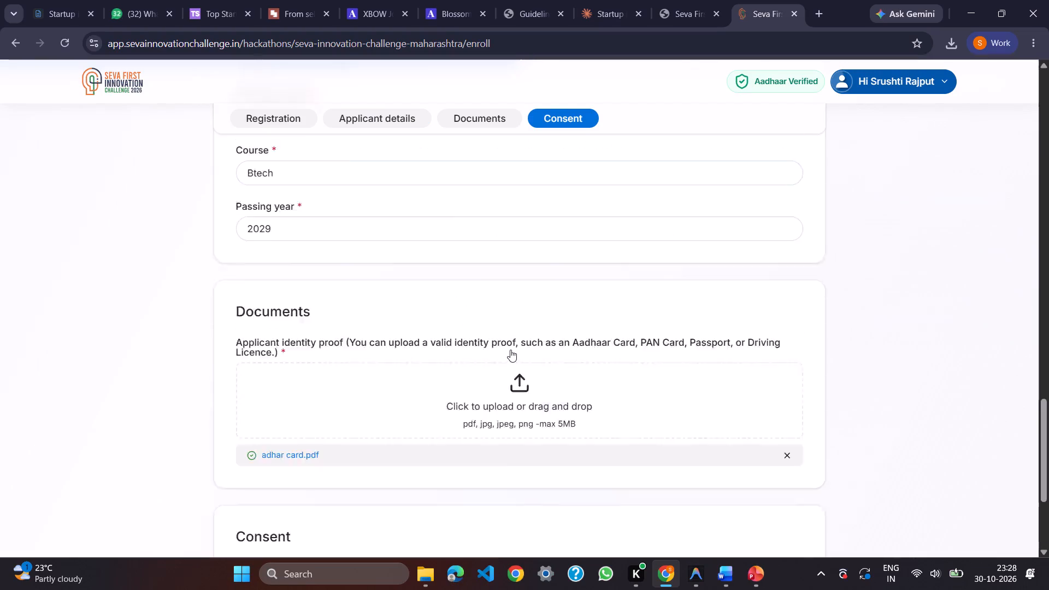
{"action": "scroll", "coordinate": [510, 350], "scroll_direction": "up", "scroll_amount": 9}
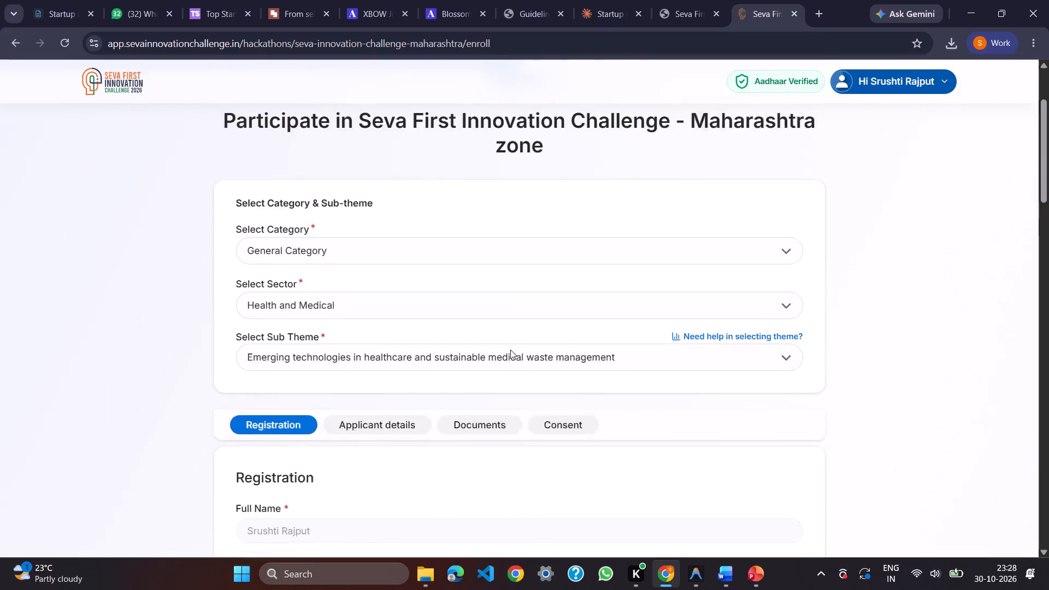
{"action": "scroll", "coordinate": [510, 350], "scroll_direction": "down", "scroll_amount": 7}
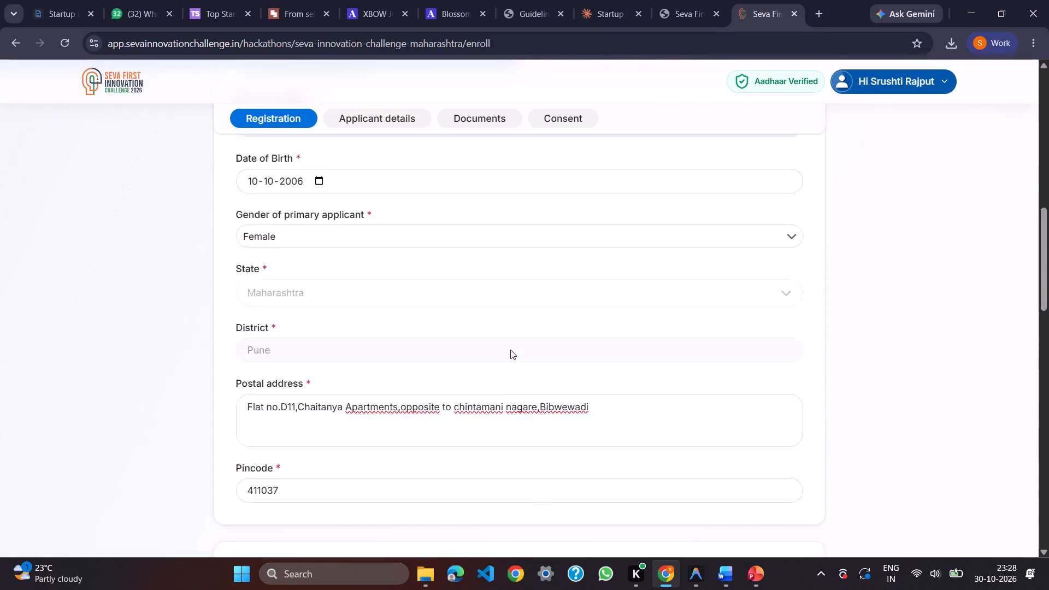
{"action": "scroll", "coordinate": [510, 350], "scroll_direction": "down", "scroll_amount": 5}
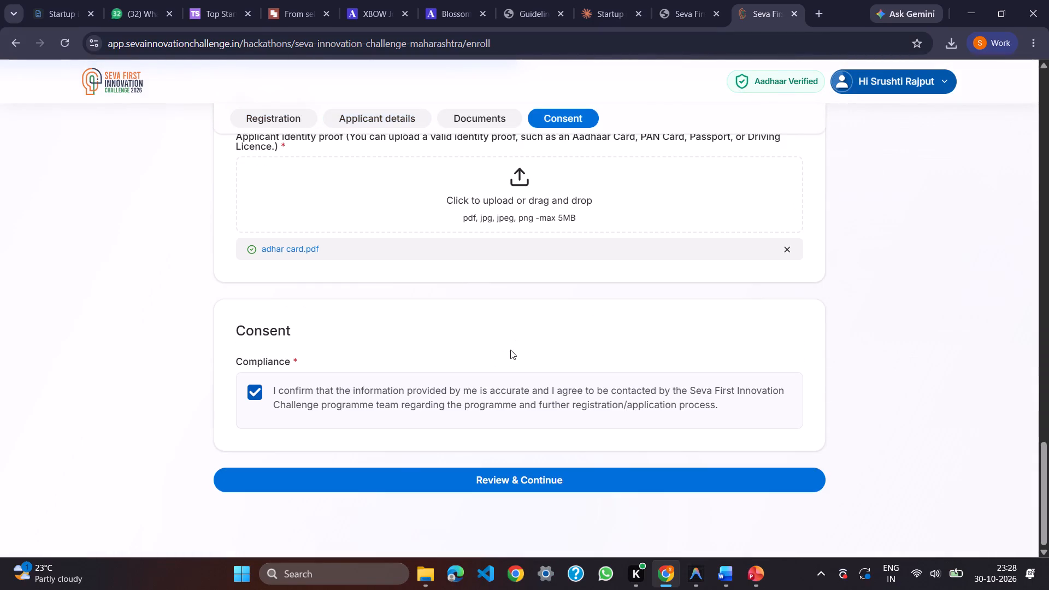
{"action": "scroll", "coordinate": [510, 350], "scroll_direction": "down", "scroll_amount": 1}
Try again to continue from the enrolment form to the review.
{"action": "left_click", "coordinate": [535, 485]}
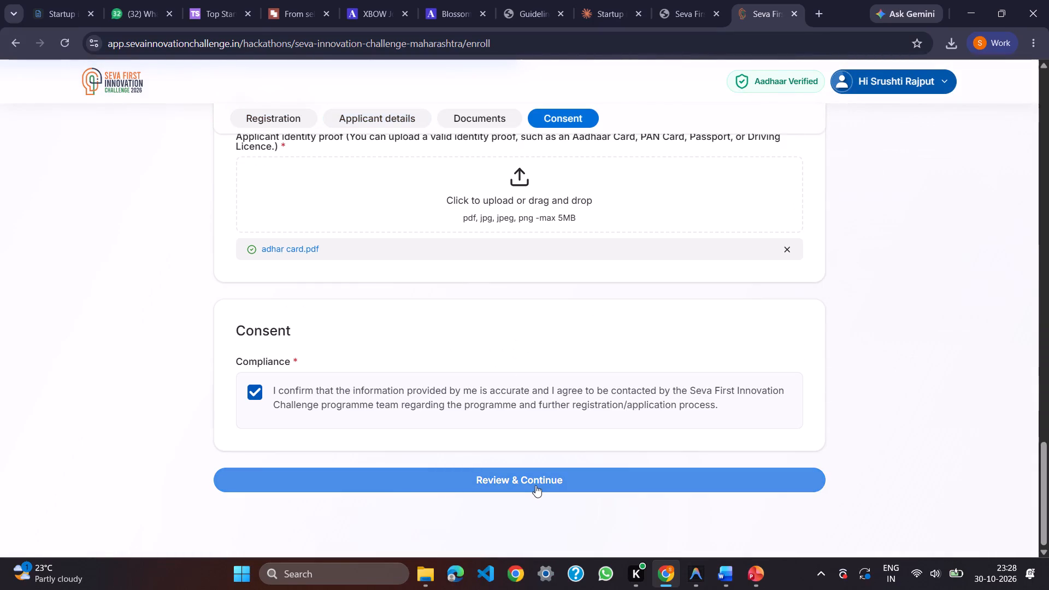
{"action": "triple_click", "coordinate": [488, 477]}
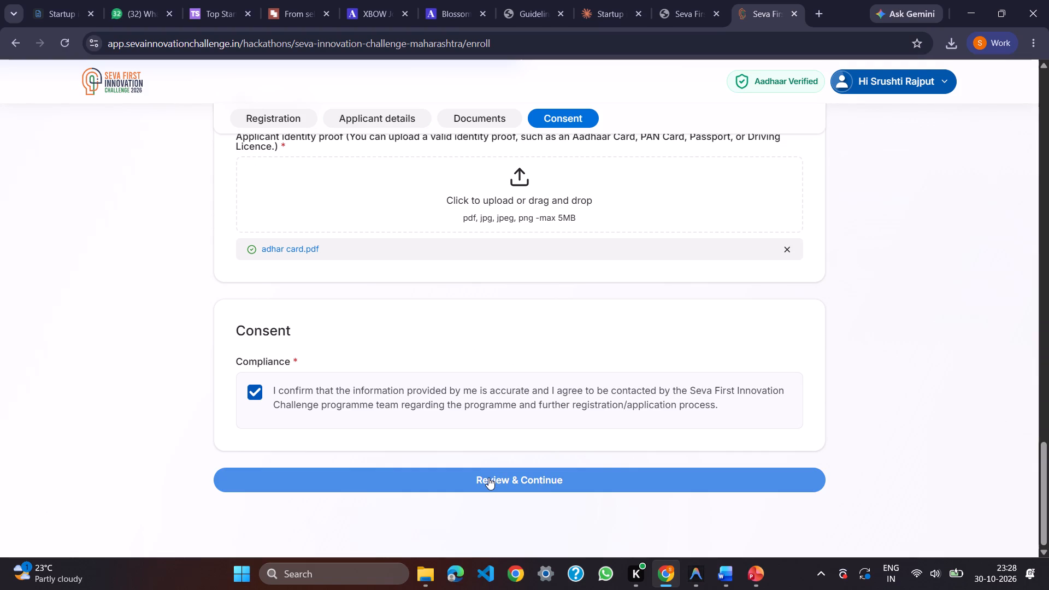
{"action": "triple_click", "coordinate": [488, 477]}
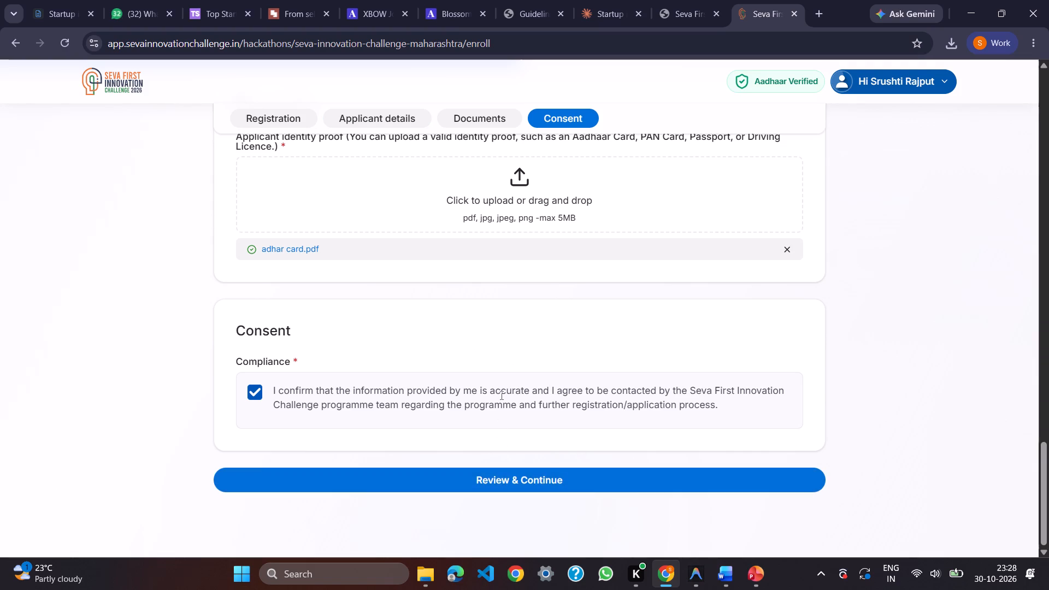
Check every section again, from Documents back through Applicant details and Registration to the sector and sub-theme, for incomplete required entries.
{"action": "scroll", "coordinate": [500, 395], "scroll_direction": "up", "scroll_amount": 2}
{"action": "scroll", "coordinate": [500, 395], "scroll_direction": "down", "scroll_amount": 1}
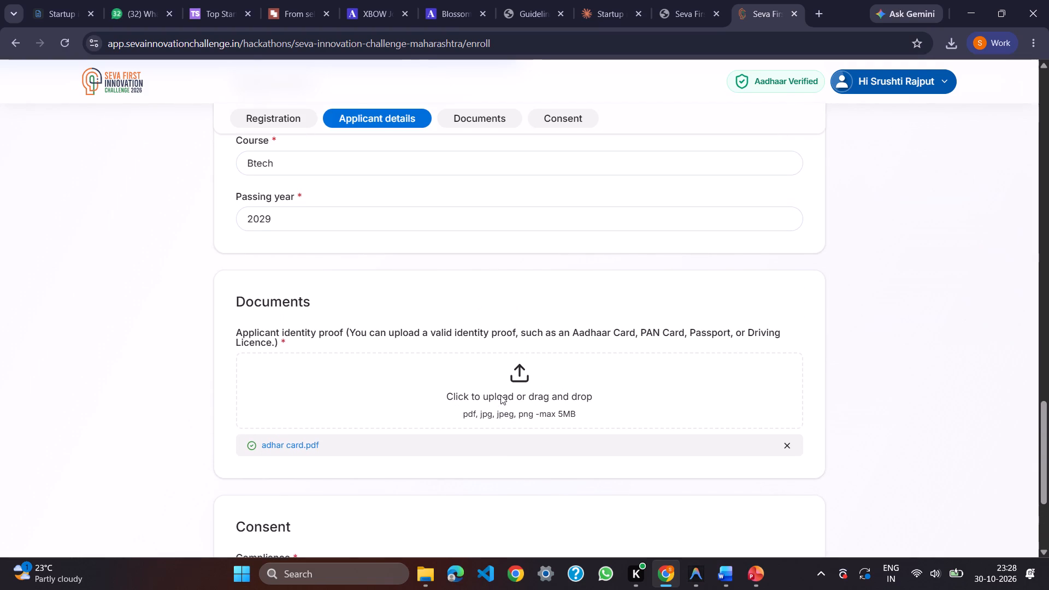
{"action": "scroll", "coordinate": [500, 395], "scroll_direction": "down", "scroll_amount": 1}
{"action": "scroll", "coordinate": [500, 395], "scroll_direction": "up", "scroll_amount": 3}
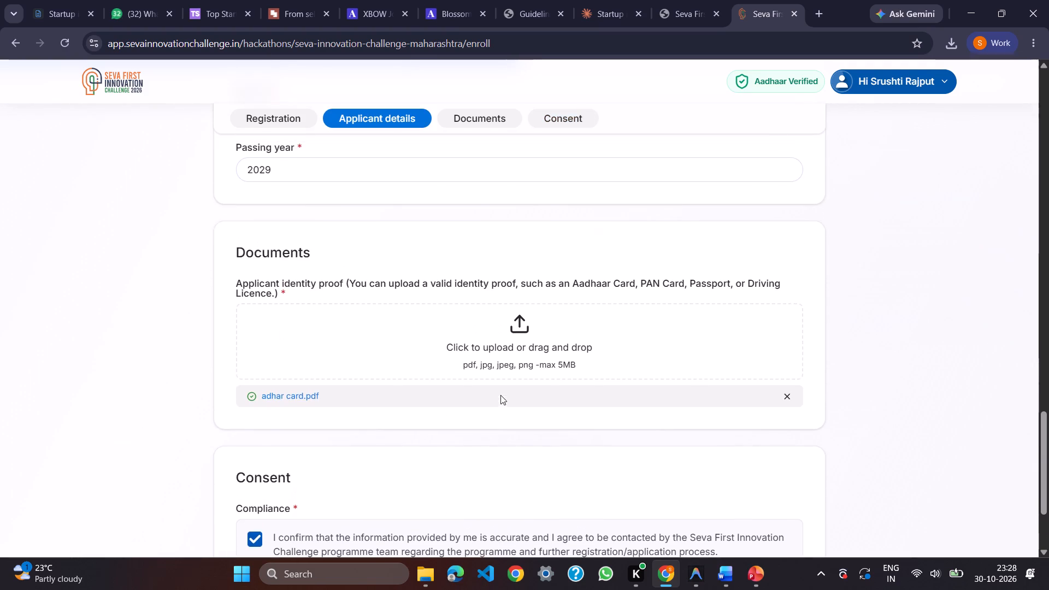
{"action": "scroll", "coordinate": [500, 395], "scroll_direction": "up", "scroll_amount": 4}
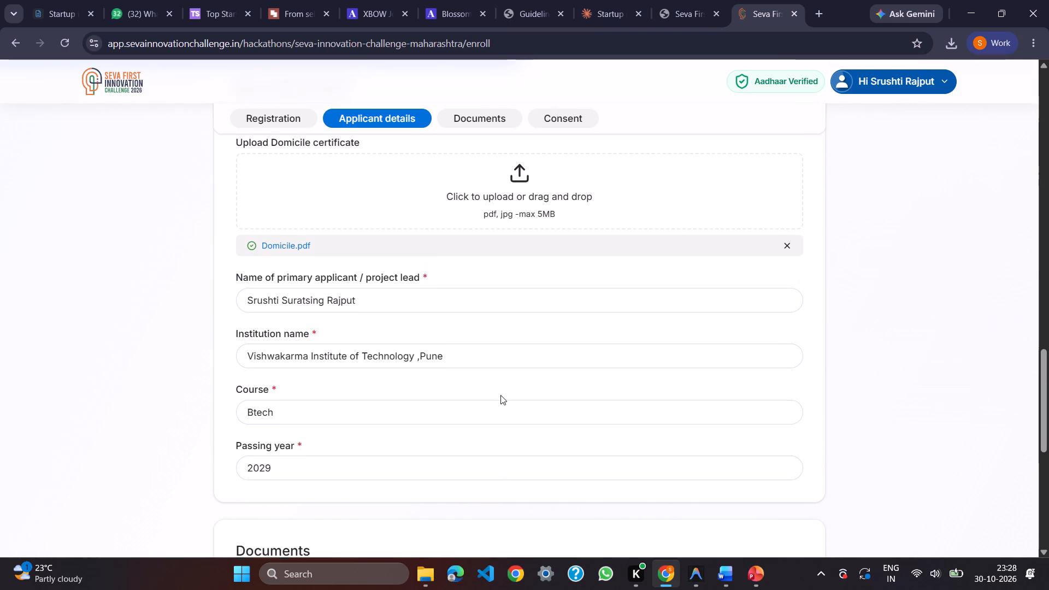
{"action": "scroll", "coordinate": [500, 395], "scroll_direction": "up", "scroll_amount": 4}
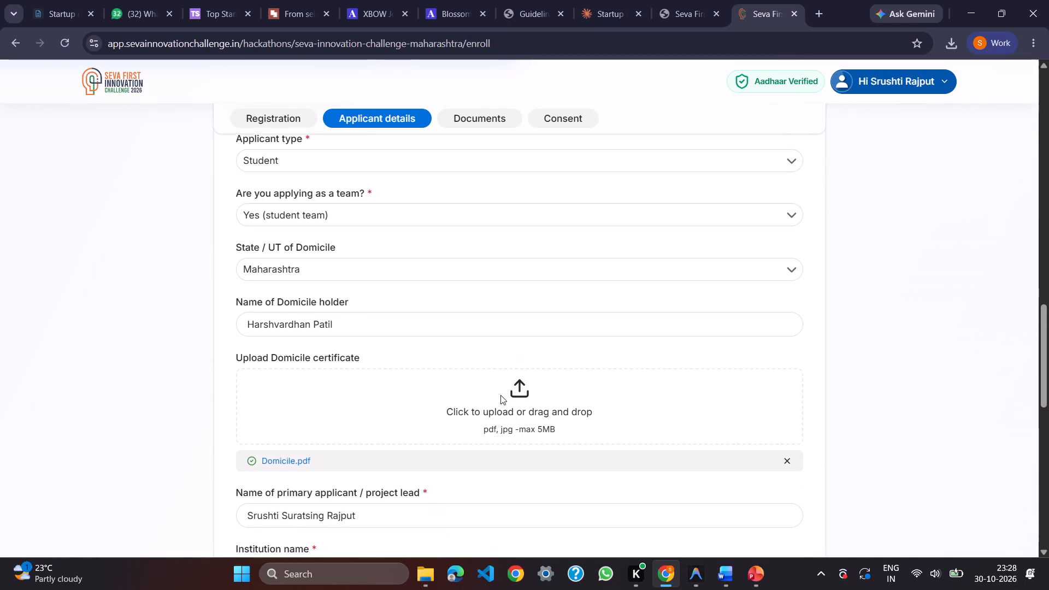
{"action": "scroll", "coordinate": [500, 395], "scroll_direction": "up", "scroll_amount": 4}
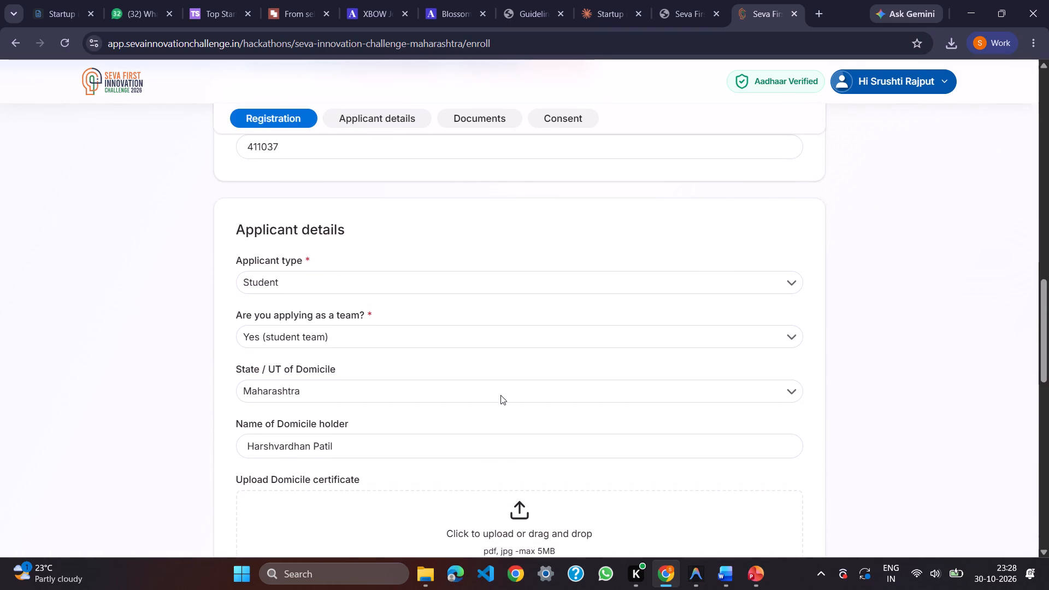
{"action": "scroll", "coordinate": [500, 395], "scroll_direction": "up", "scroll_amount": 4}
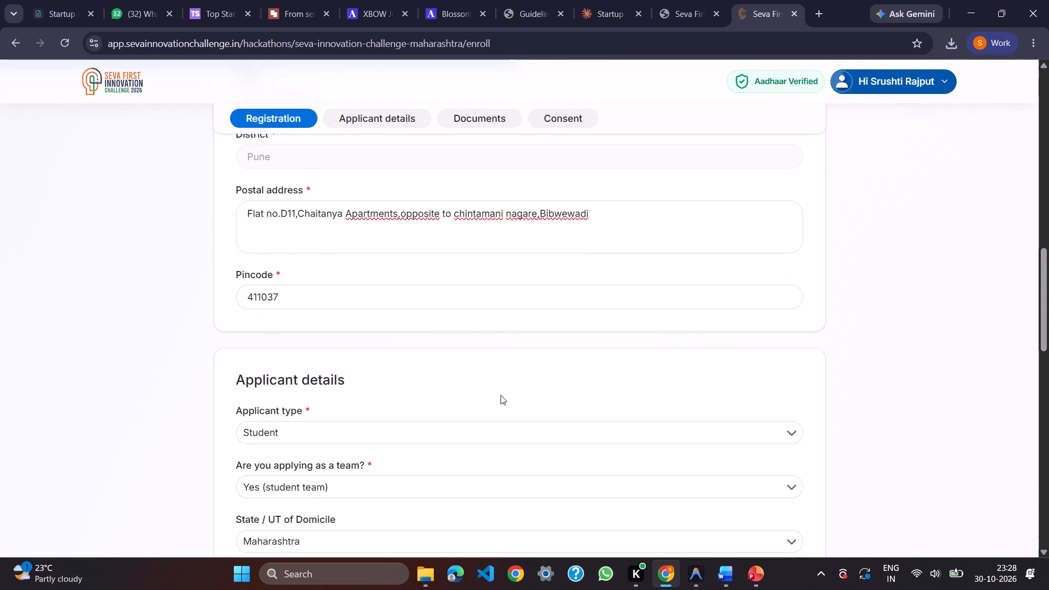
{"action": "scroll", "coordinate": [500, 395], "scroll_direction": "up", "scroll_amount": 3}
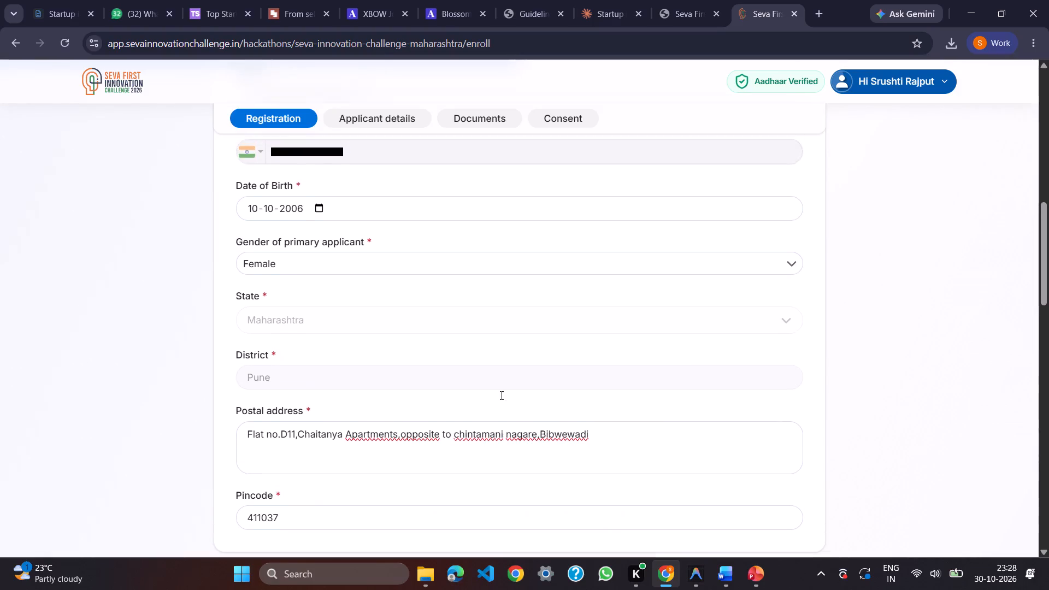
{"action": "scroll", "coordinate": [500, 395], "scroll_direction": "up", "scroll_amount": 2}
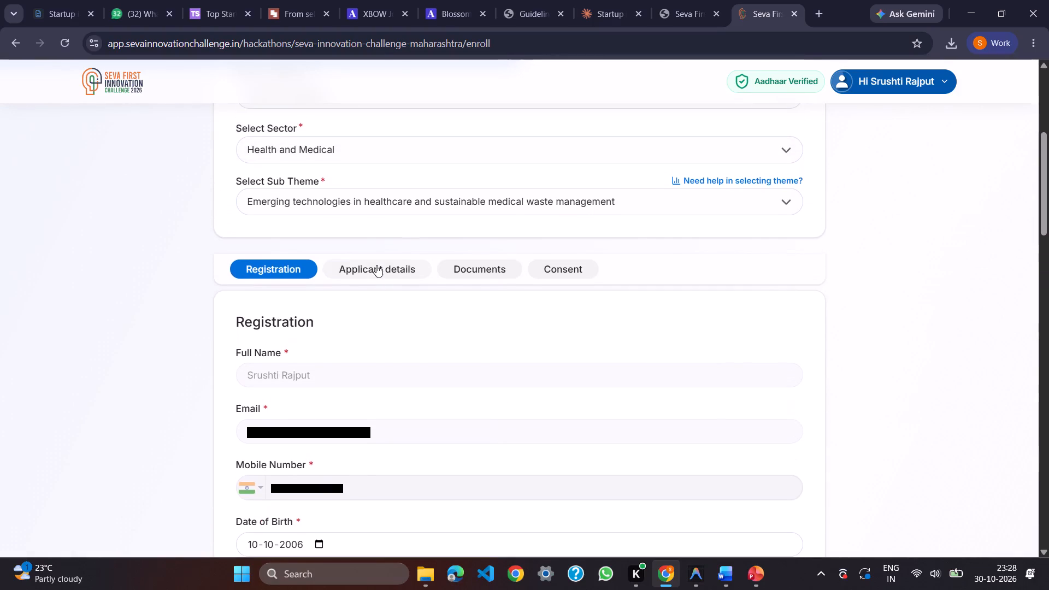
{"action": "left_click", "coordinate": [376, 265]}
{"action": "scroll", "coordinate": [465, 366], "scroll_direction": "down", "scroll_amount": 7}
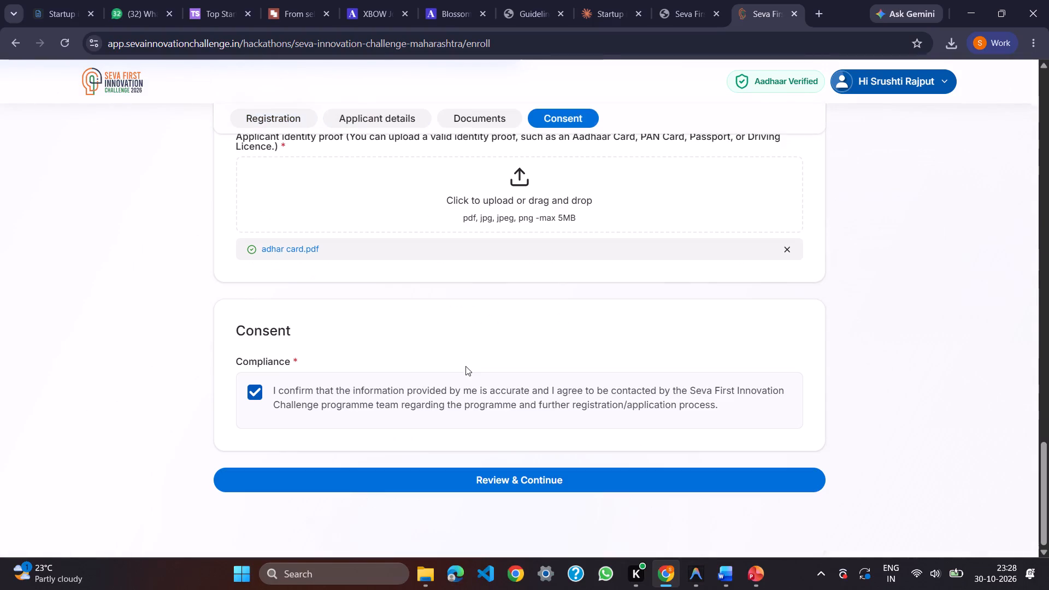
Try once more to continue from the rechecked enrolment form to the review.
{"action": "left_click", "coordinate": [476, 476]}
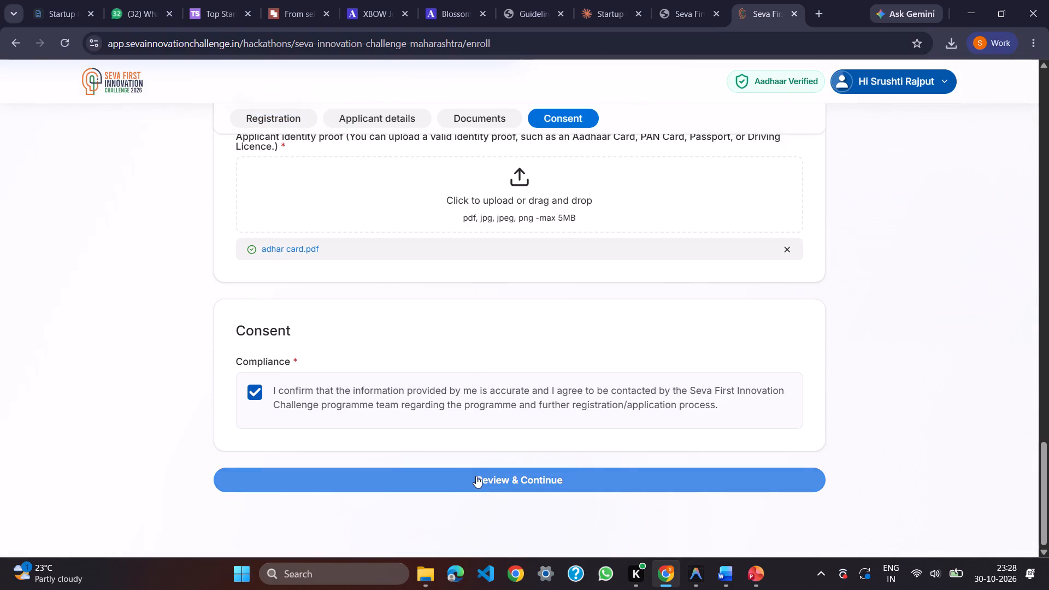
{"action": "triple_click", "coordinate": [476, 476]}
{"action": "left_click", "coordinate": [476, 476]}
{"action": "left_click", "coordinate": [526, 476]}
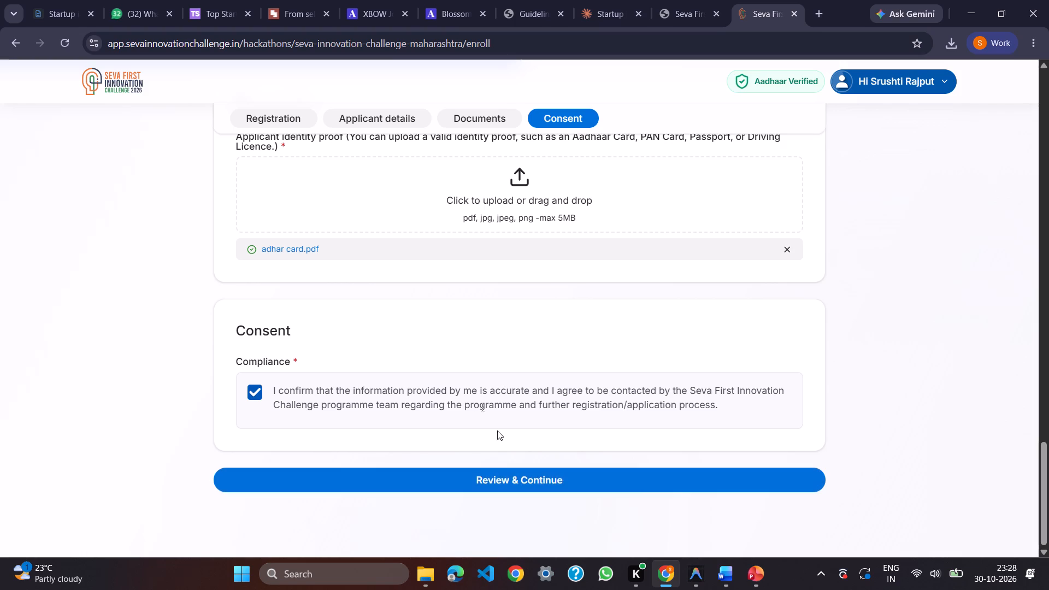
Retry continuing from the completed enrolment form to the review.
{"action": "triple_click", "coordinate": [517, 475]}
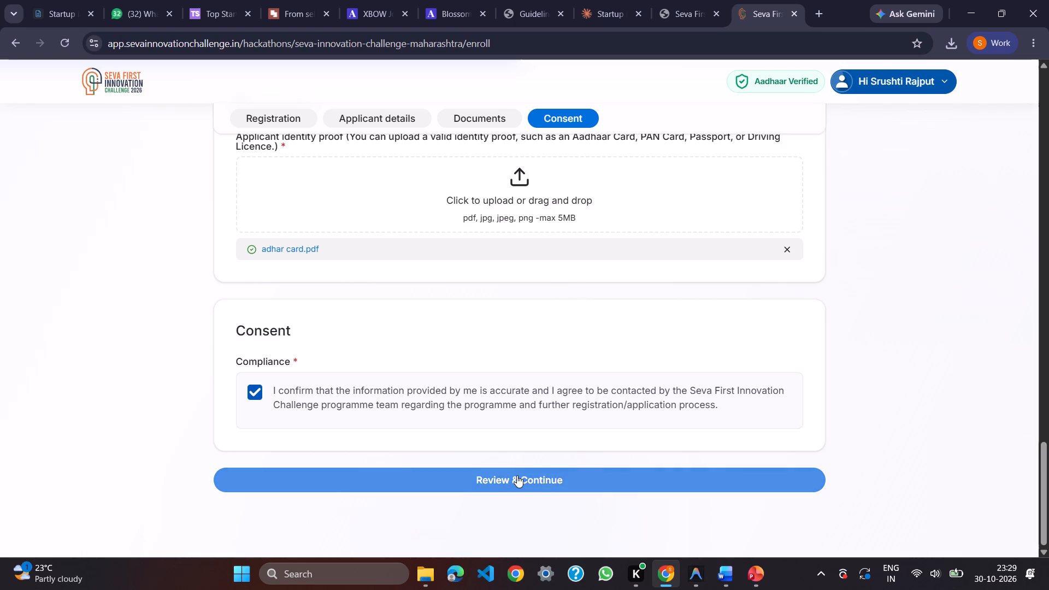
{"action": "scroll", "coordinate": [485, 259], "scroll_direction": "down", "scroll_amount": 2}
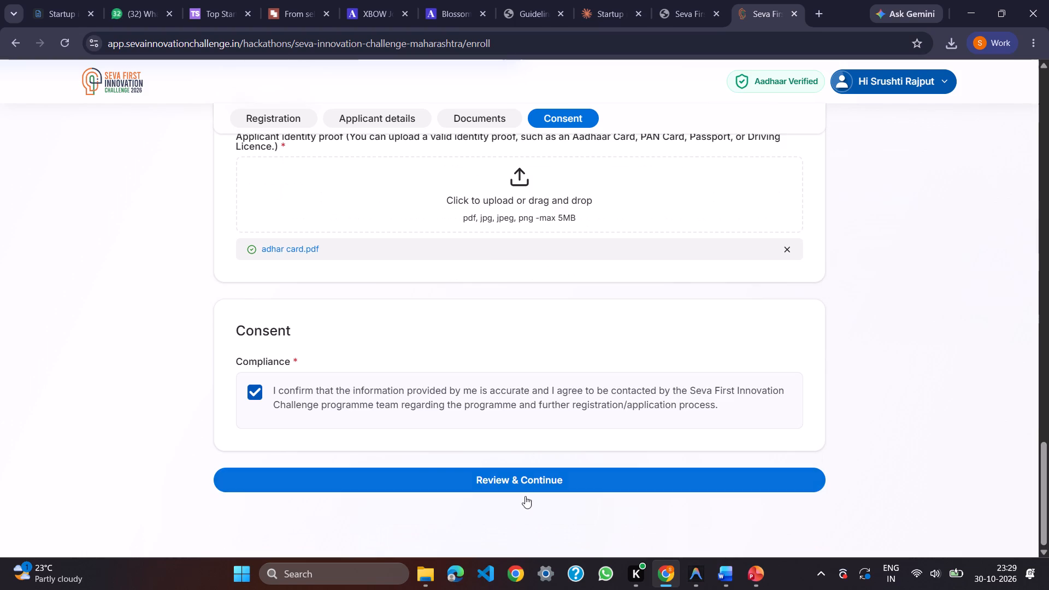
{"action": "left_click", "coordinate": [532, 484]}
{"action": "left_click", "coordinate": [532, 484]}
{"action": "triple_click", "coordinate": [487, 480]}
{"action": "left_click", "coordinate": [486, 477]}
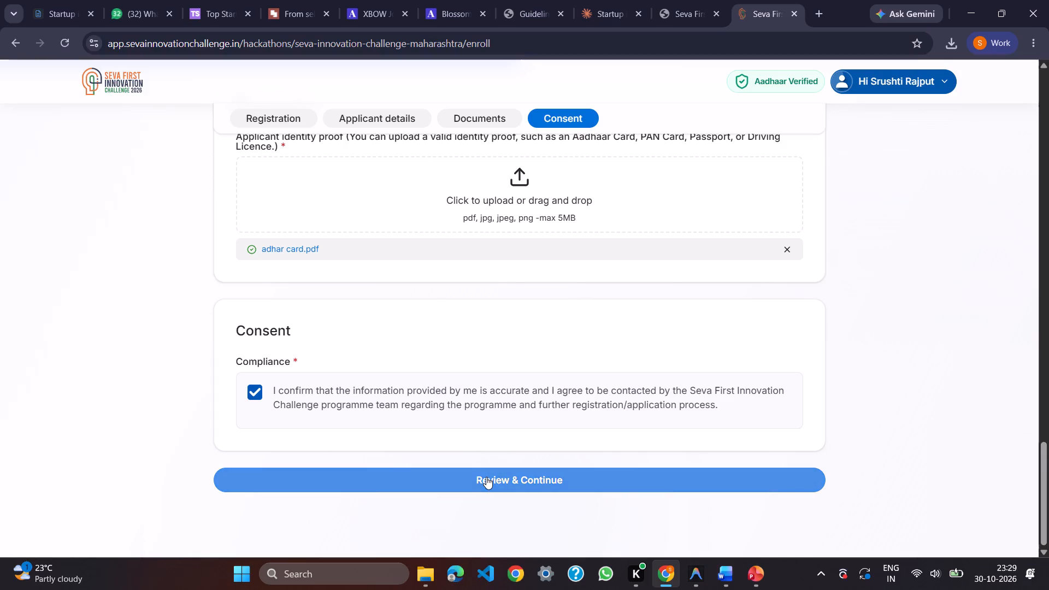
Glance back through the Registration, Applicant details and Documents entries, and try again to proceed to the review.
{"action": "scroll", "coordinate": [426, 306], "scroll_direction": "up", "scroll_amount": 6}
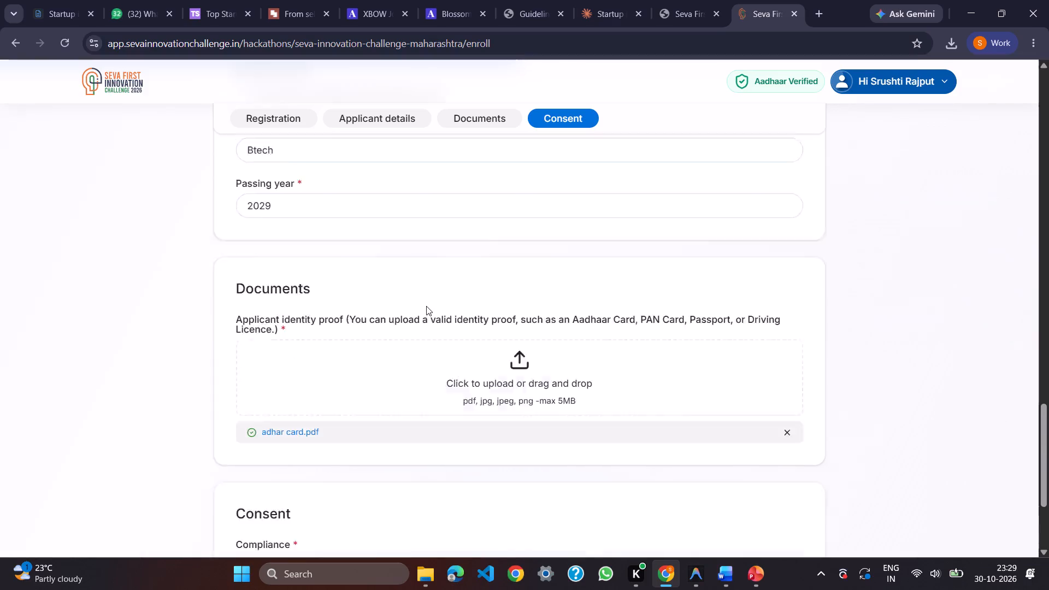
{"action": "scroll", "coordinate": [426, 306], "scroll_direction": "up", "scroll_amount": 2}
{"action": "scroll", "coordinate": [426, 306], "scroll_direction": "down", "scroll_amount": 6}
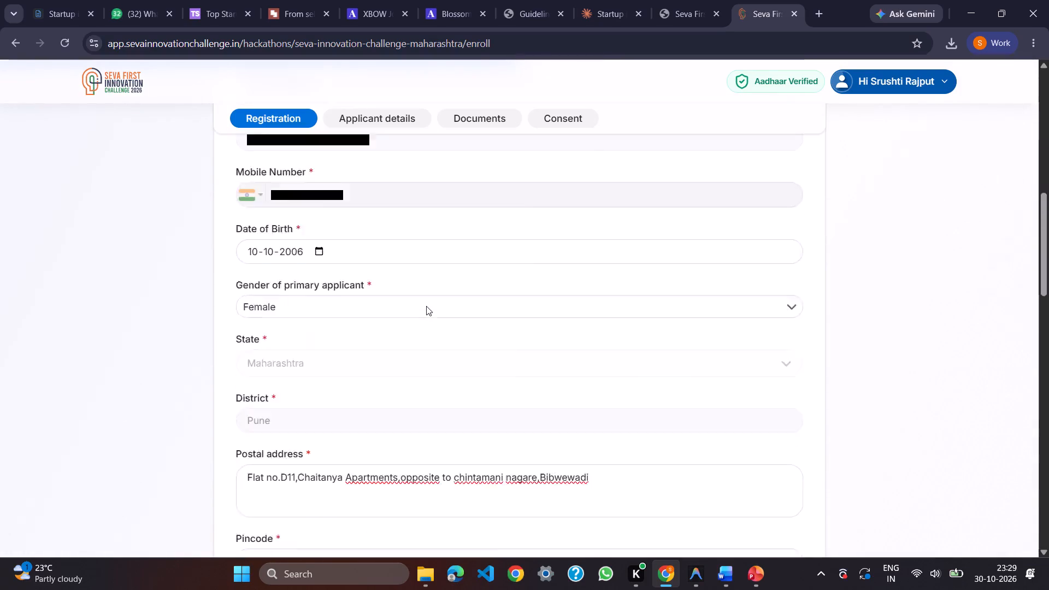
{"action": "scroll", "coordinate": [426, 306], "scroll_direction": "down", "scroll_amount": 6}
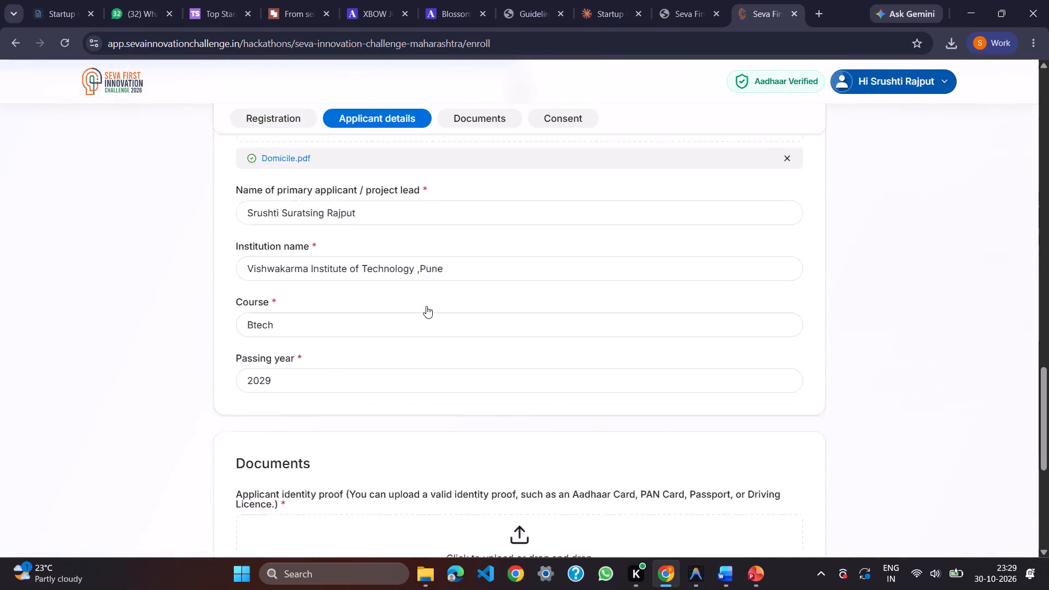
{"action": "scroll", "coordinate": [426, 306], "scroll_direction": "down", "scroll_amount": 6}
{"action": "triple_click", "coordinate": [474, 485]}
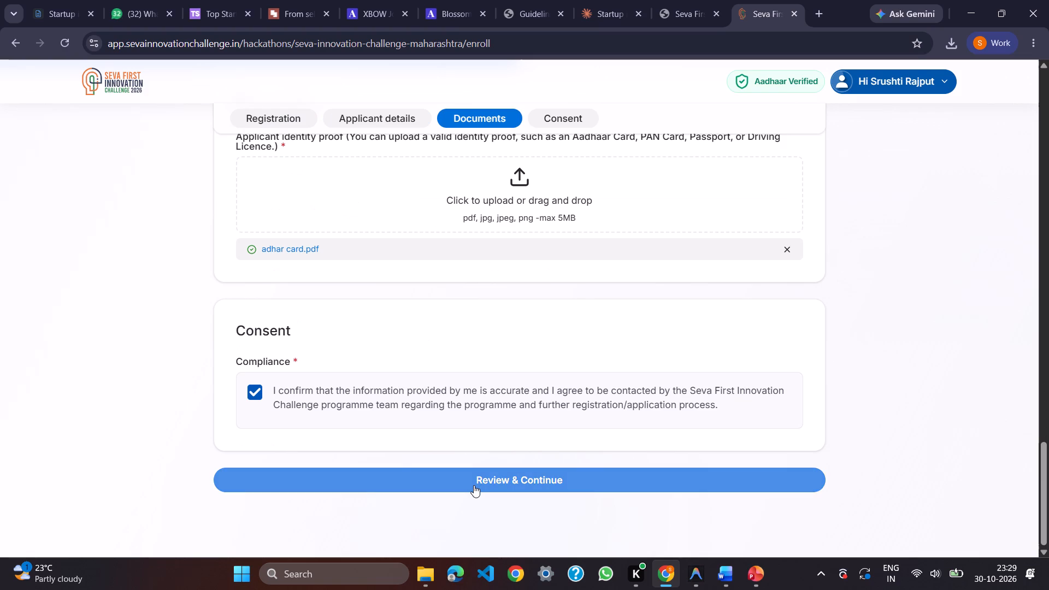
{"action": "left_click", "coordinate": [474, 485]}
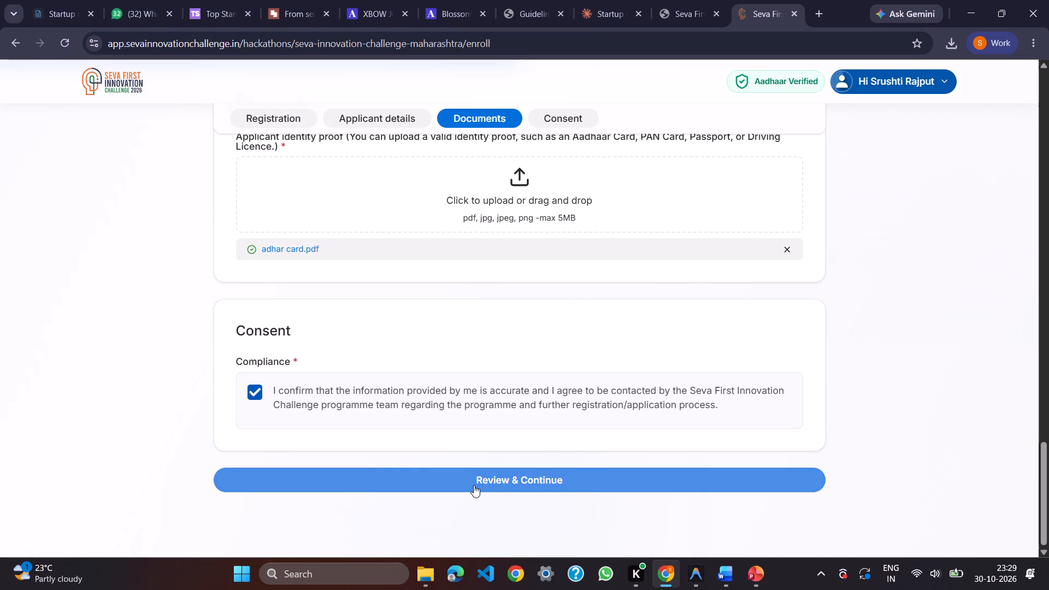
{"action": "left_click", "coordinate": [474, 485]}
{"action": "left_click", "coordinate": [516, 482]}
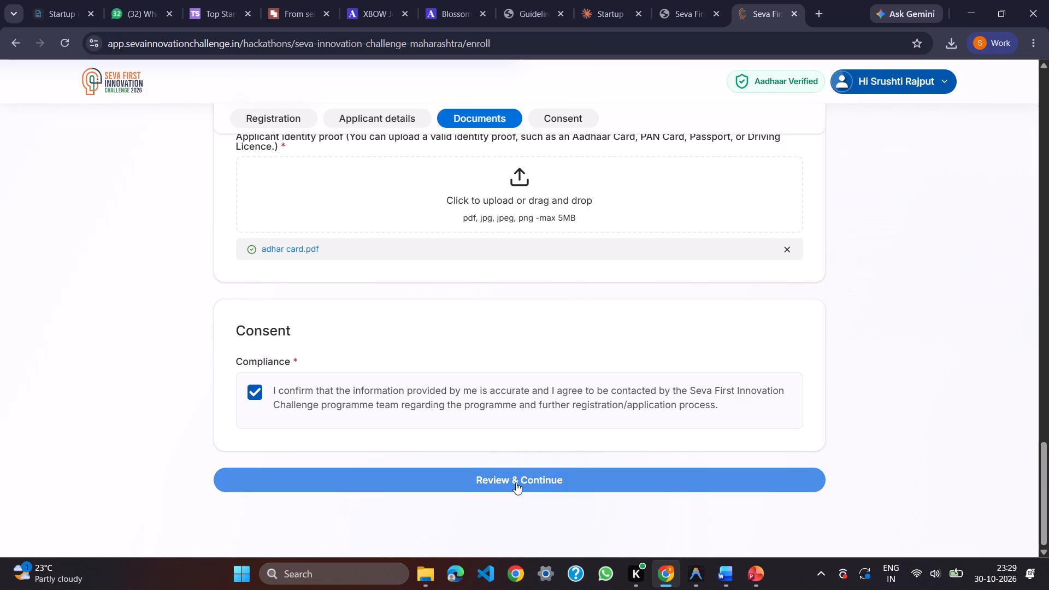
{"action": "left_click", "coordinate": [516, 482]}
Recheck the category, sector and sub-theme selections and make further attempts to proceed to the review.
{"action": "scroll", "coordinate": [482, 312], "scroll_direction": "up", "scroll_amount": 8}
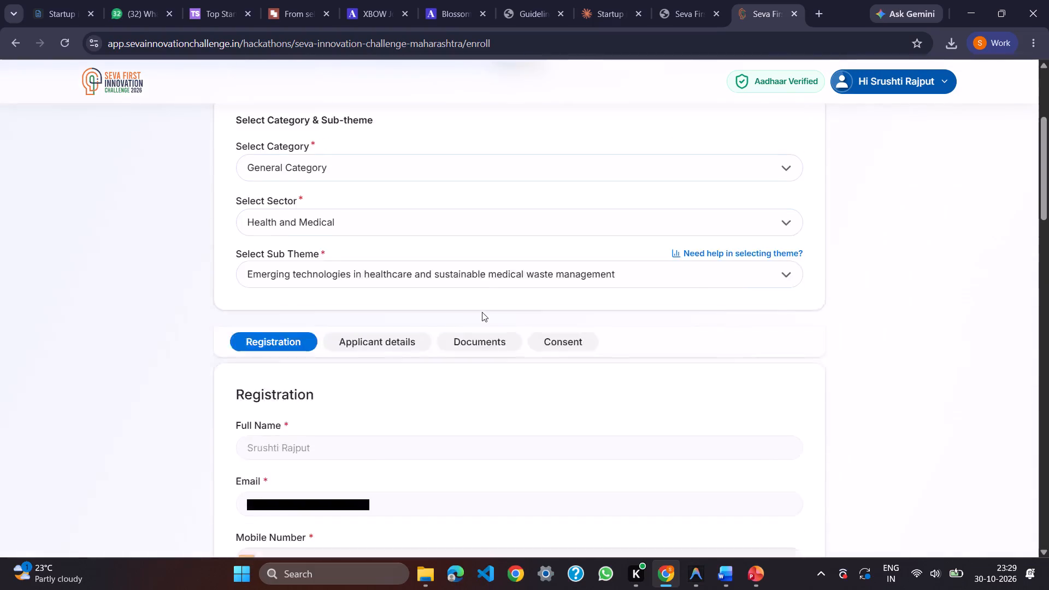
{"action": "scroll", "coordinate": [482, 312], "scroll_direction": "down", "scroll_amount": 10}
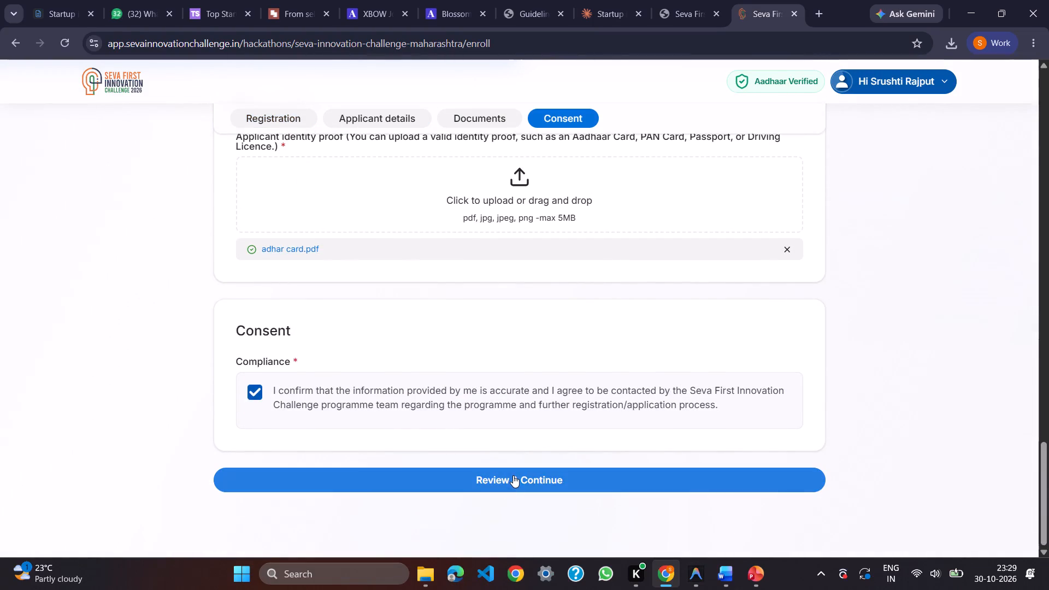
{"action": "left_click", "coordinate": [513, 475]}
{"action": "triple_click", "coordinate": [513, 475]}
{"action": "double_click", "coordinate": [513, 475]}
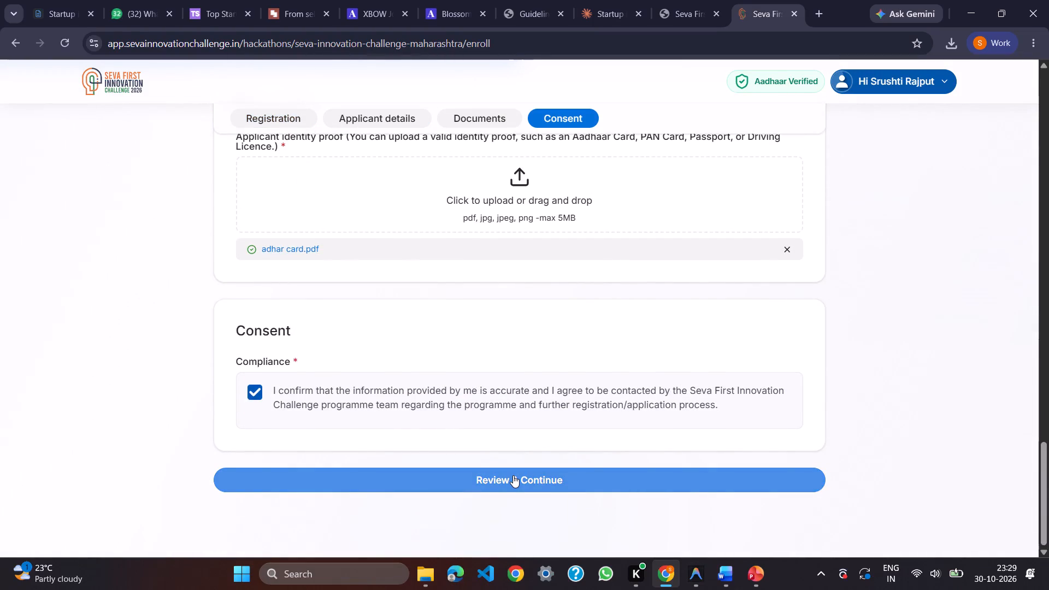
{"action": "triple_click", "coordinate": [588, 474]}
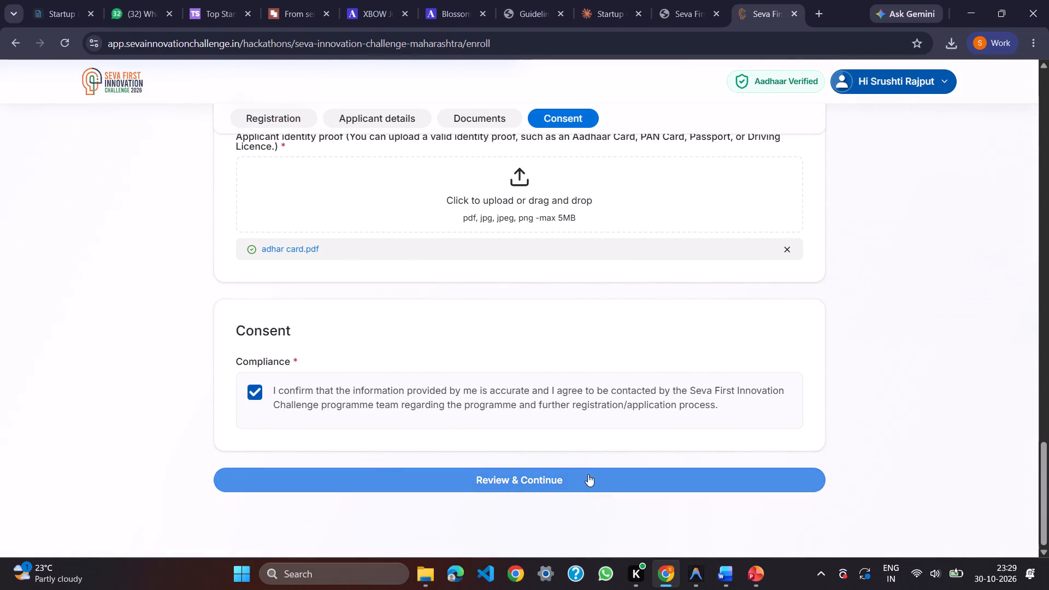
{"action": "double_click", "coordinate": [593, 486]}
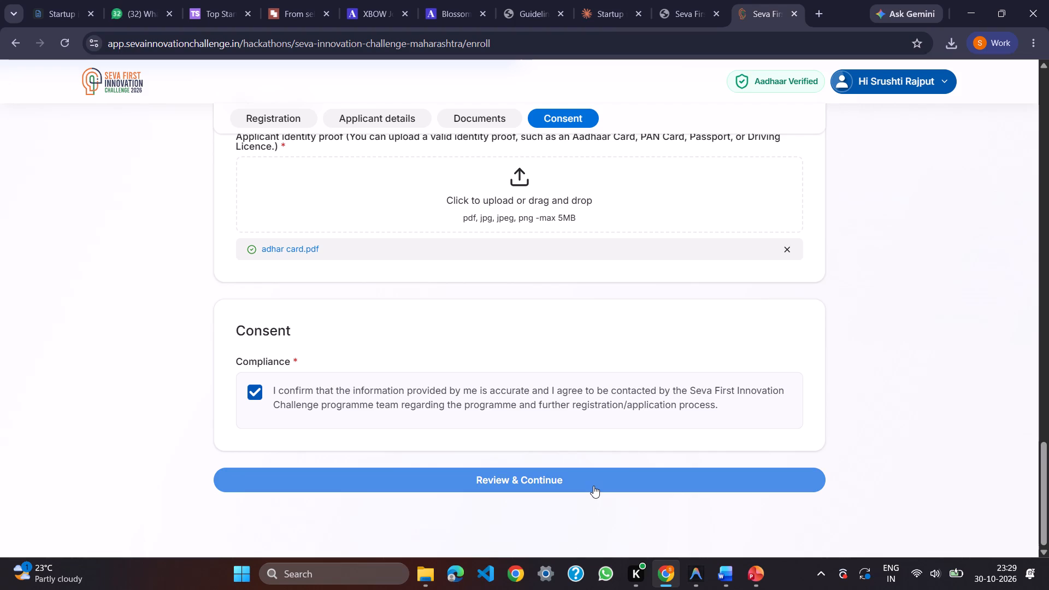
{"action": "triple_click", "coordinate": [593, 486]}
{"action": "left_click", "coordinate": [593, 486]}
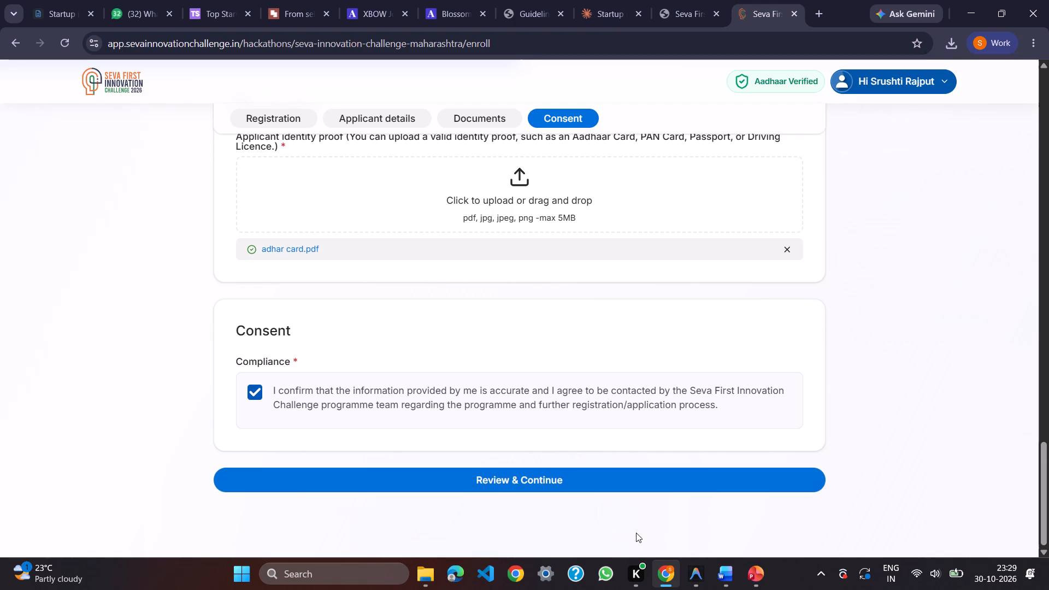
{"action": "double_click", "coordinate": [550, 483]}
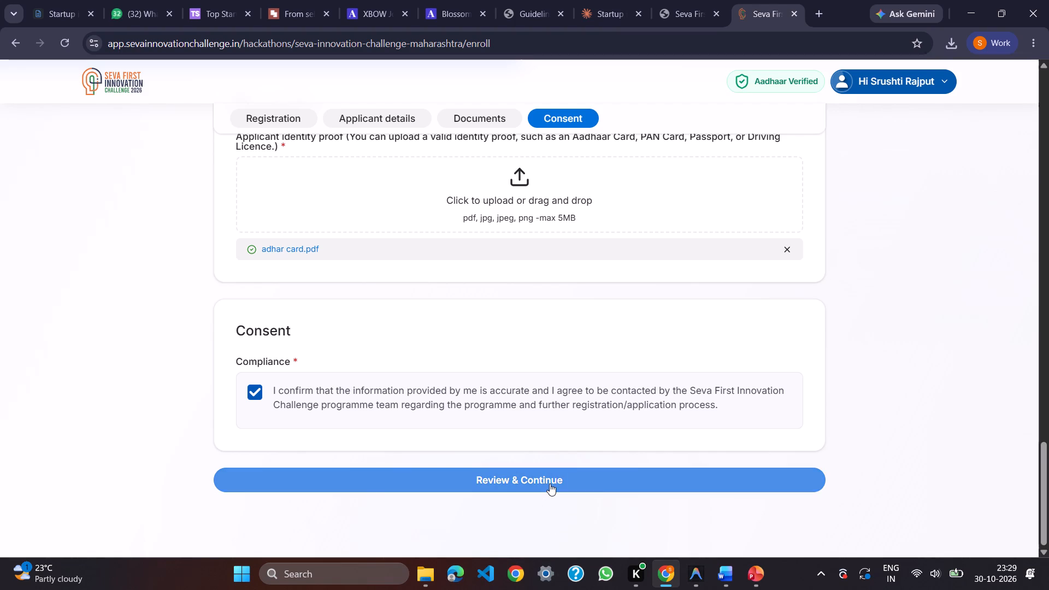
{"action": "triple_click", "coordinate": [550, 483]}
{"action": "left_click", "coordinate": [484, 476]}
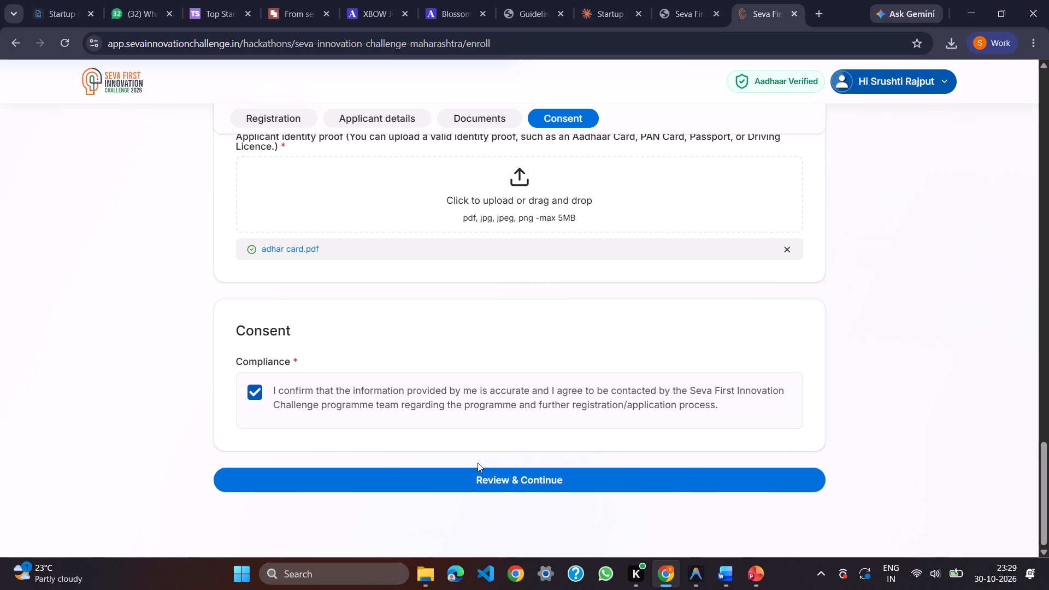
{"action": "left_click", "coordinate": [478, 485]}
Switch to the Seva First pitch deck in PowerPoint and reposition slide 1's guidance bullet text box over the "How to use this template" panel.
{"action": "left_click", "coordinate": [752, 580]}
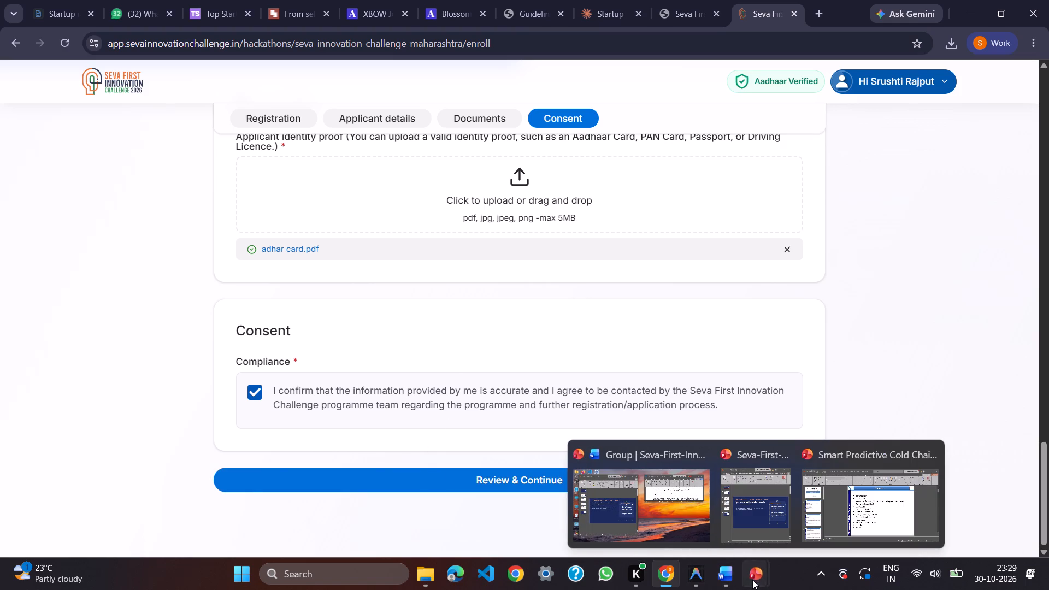
{"action": "left_click", "coordinate": [769, 524]}
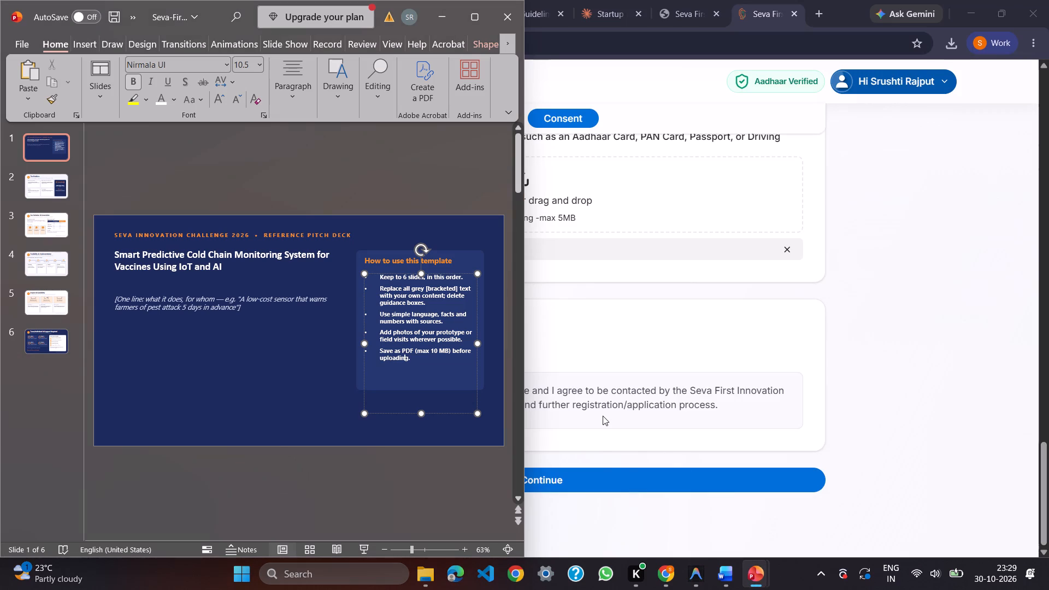
{"action": "scroll", "coordinate": [456, 332], "scroll_direction": "up", "scroll_amount": 1}
{"action": "left_click_drag", "start_coordinate": [467, 411], "coordinate": [375, 351]}
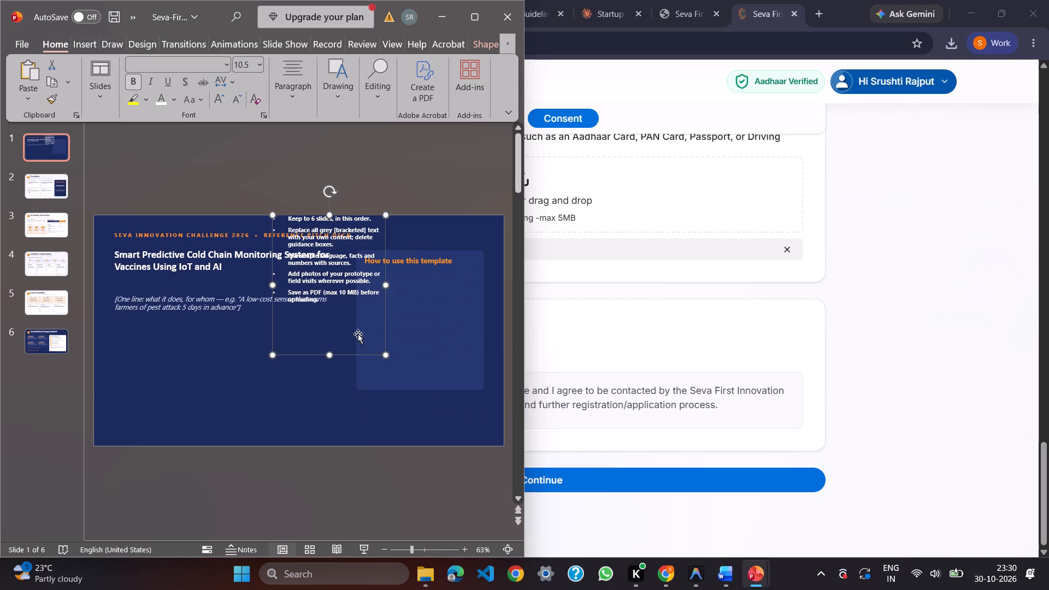
{"action": "left_click_drag", "start_coordinate": [342, 285], "coordinate": [391, 331]}
{"action": "left_click_drag", "start_coordinate": [364, 336], "coordinate": [380, 352]}
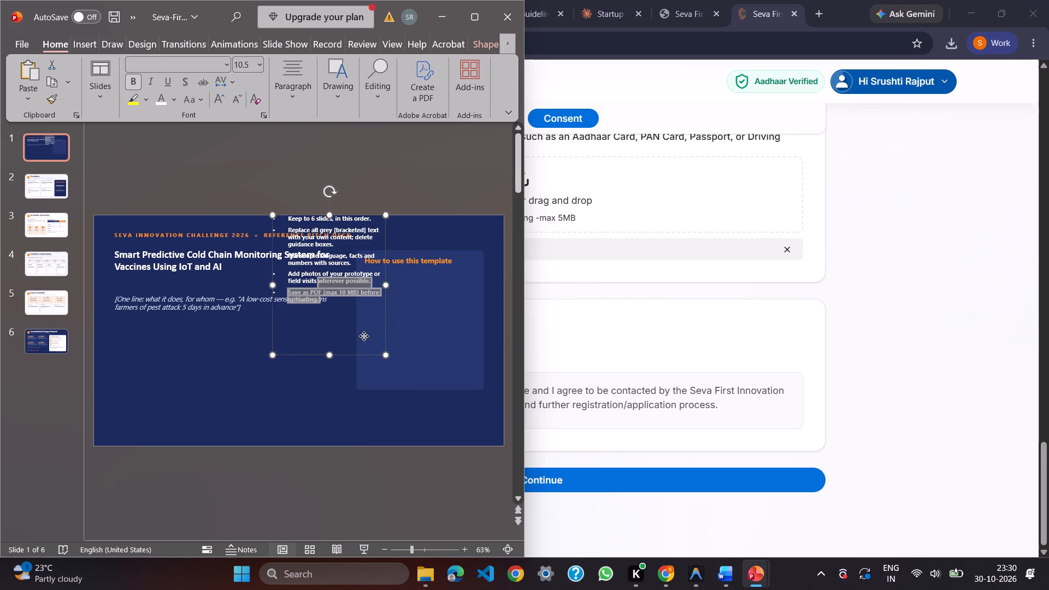
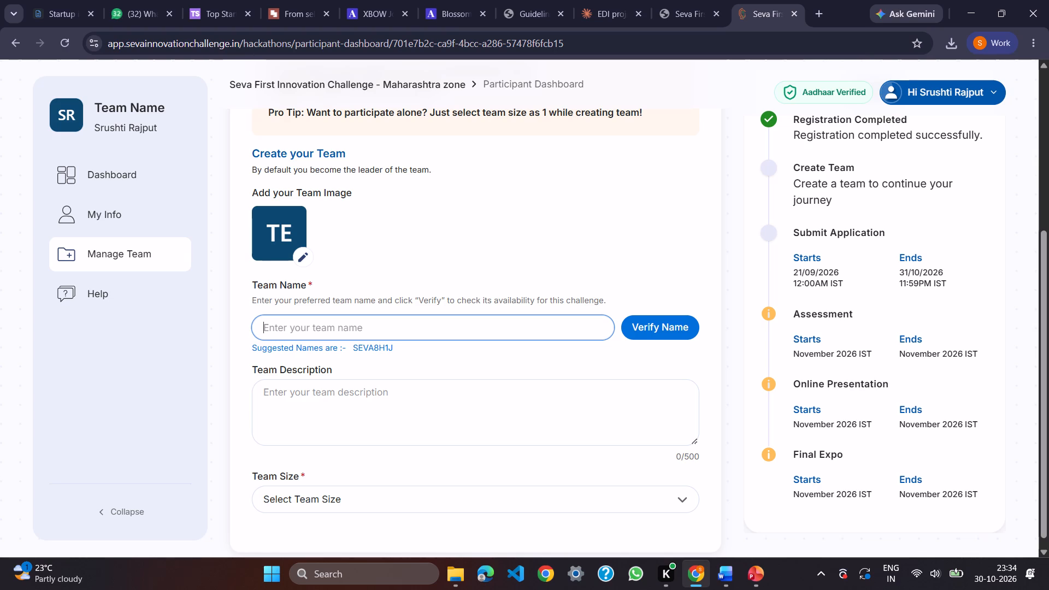
Set the team size to 5.
{"action": "scroll", "coordinate": [318, 405], "scroll_direction": "down", "scroll_amount": 1}
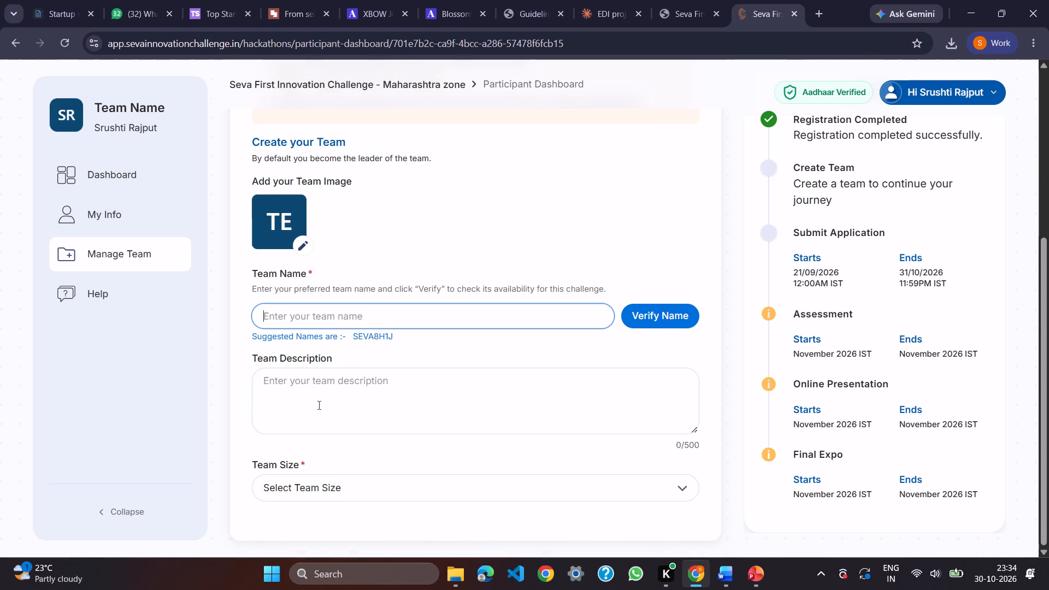
{"action": "left_click", "coordinate": [322, 499]}
{"action": "left_click", "coordinate": [310, 458]}
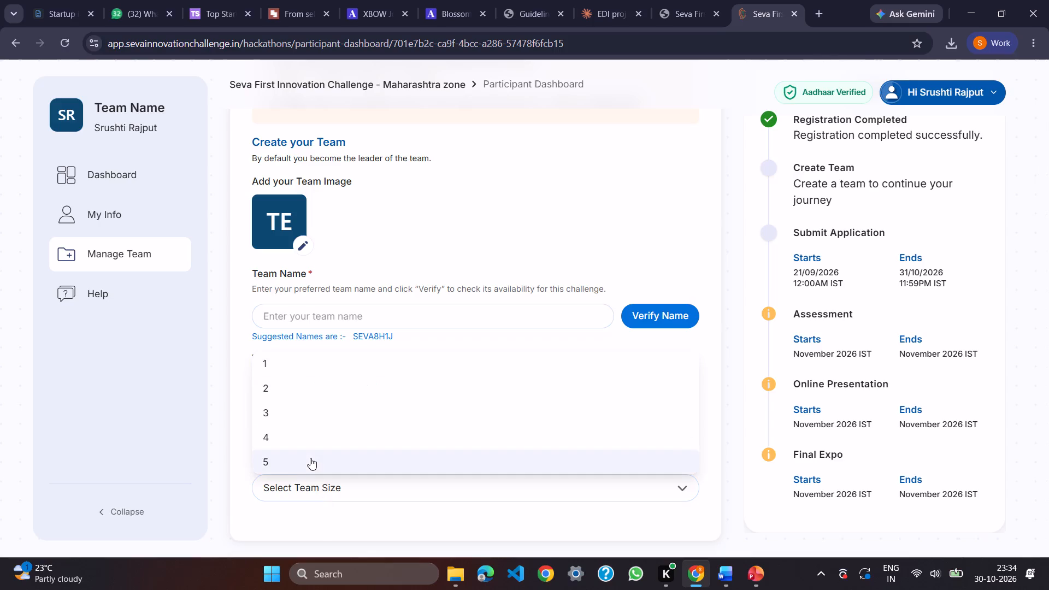
Enter the first and last name of Member 2 in the team member details.
{"action": "scroll", "coordinate": [325, 423], "scroll_direction": "down", "scroll_amount": 5}
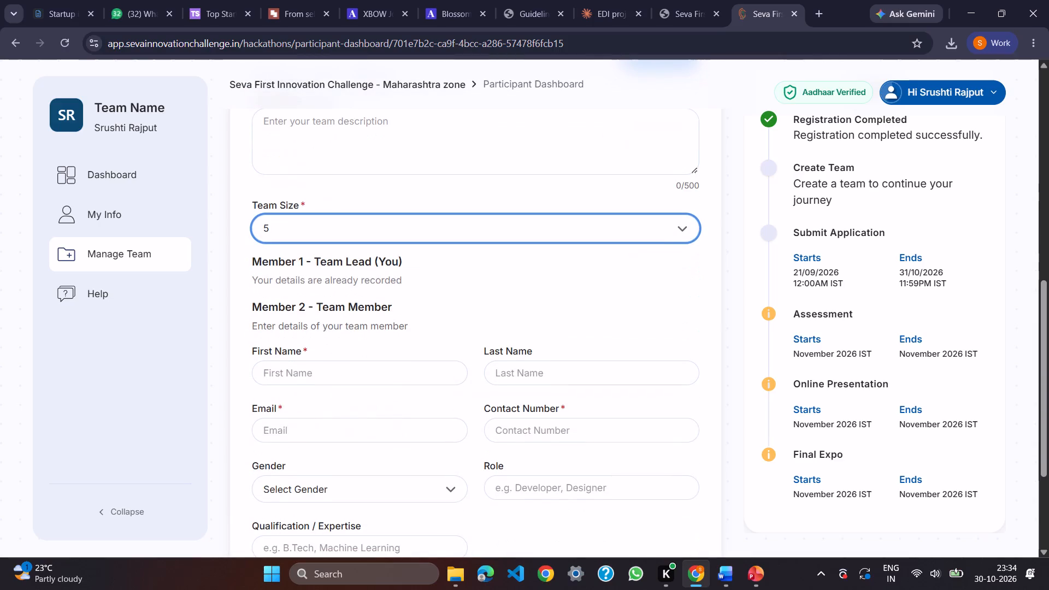
{"action": "left_click", "coordinate": [317, 379]}
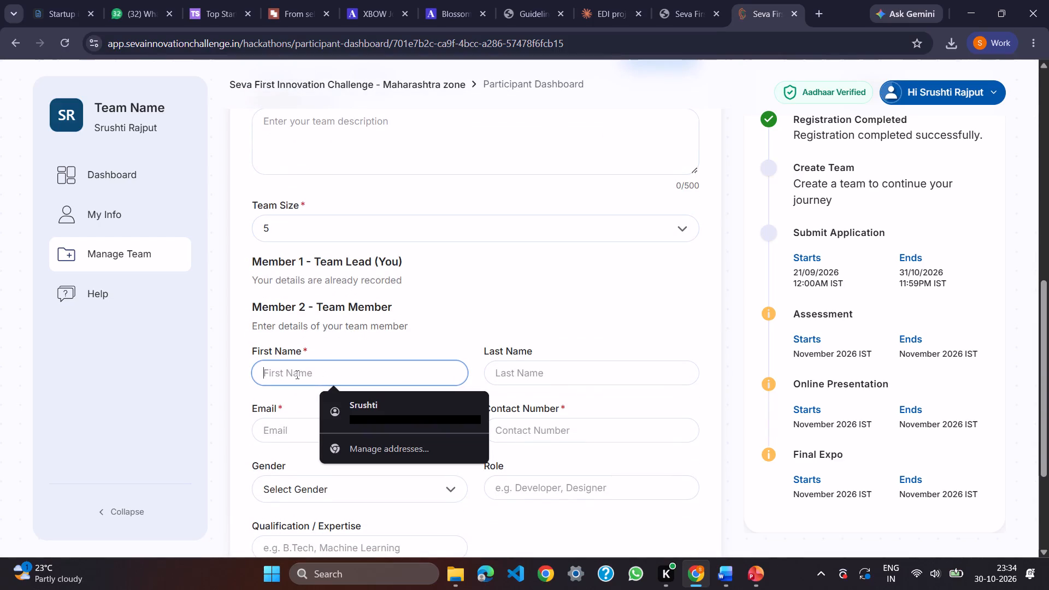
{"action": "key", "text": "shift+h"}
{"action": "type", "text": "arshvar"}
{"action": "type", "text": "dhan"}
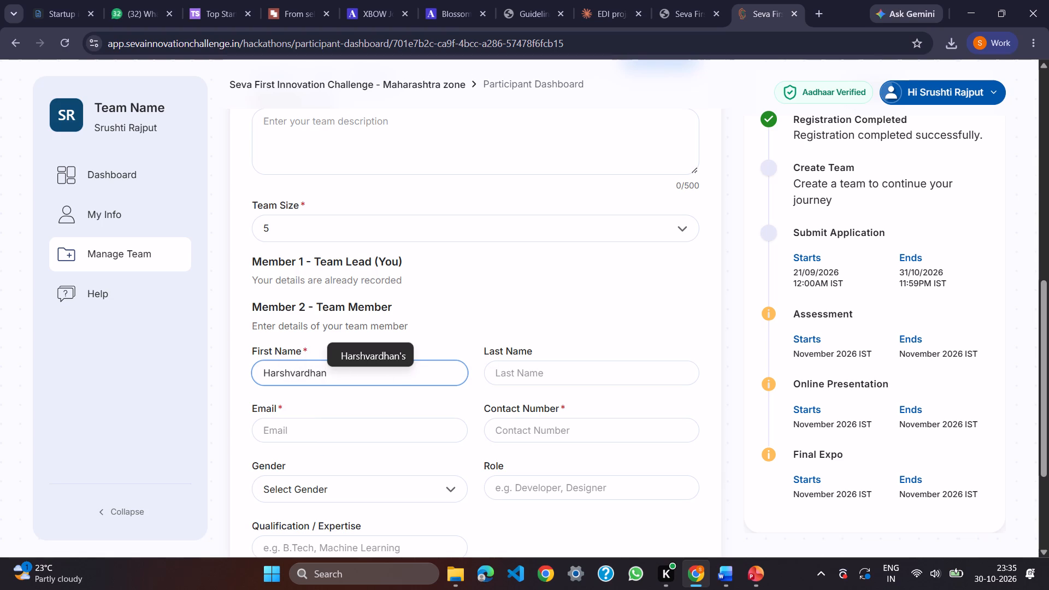
{"action": "left_click", "coordinate": [522, 371]}
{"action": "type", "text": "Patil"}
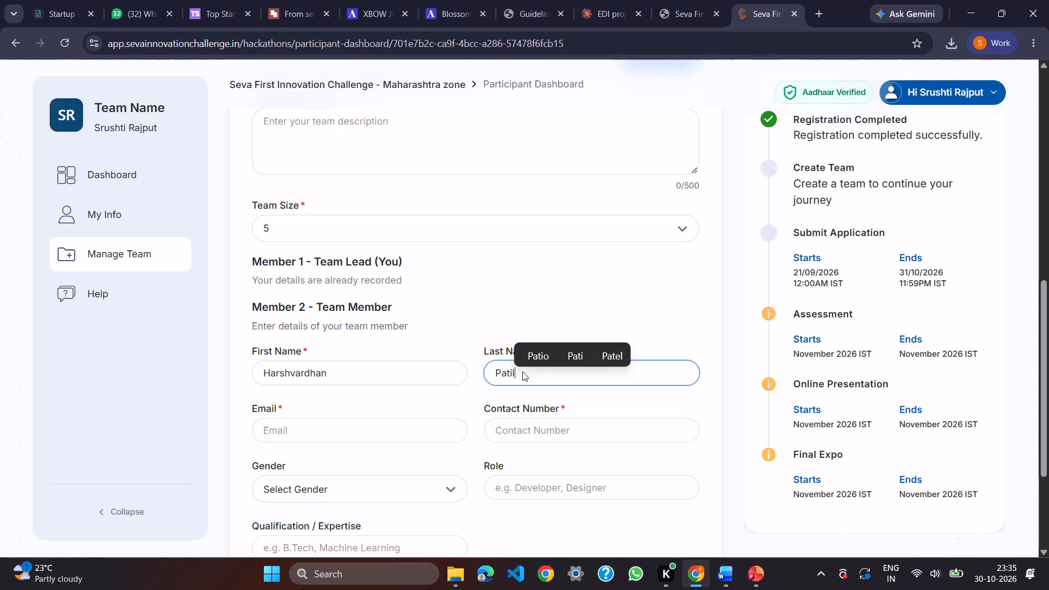
Enter Member 2's email address.
{"action": "left_click", "coordinate": [340, 434]}
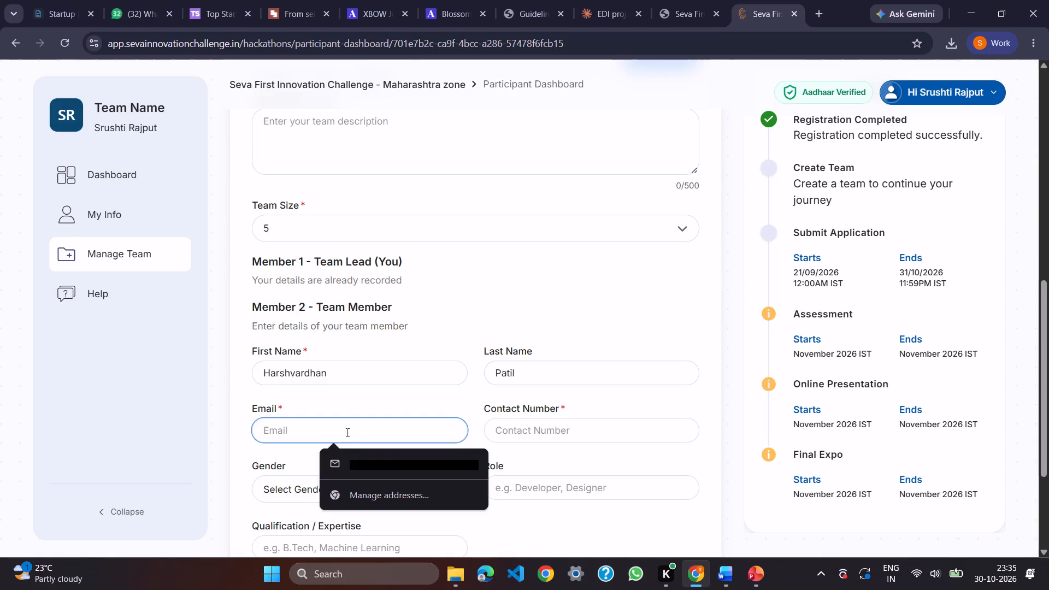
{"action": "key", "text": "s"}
{"action": "key", "text": "BackSpace"}
{"action": "key", "text": "BackSpace"}
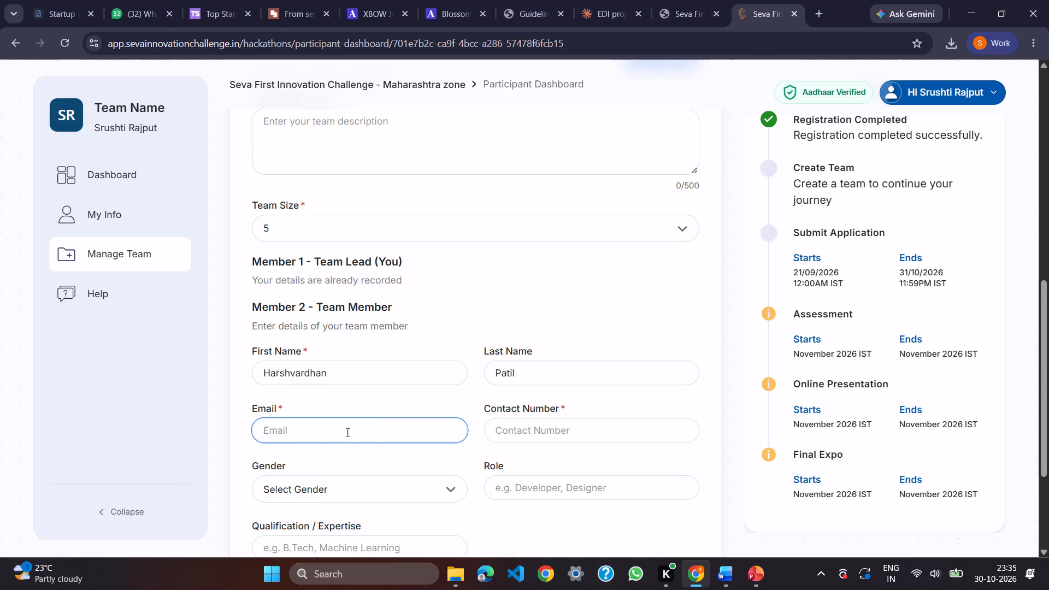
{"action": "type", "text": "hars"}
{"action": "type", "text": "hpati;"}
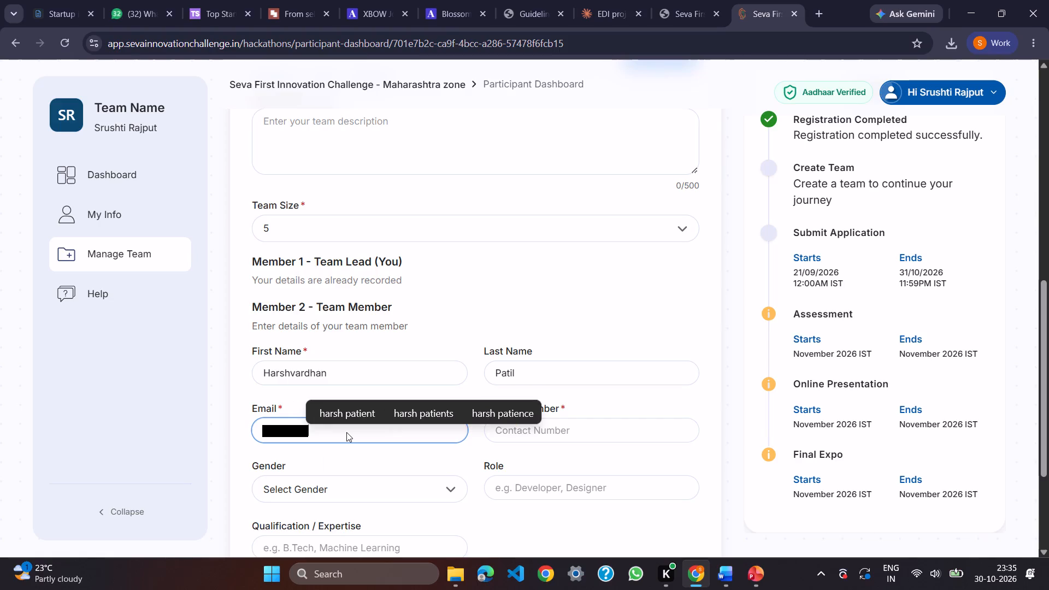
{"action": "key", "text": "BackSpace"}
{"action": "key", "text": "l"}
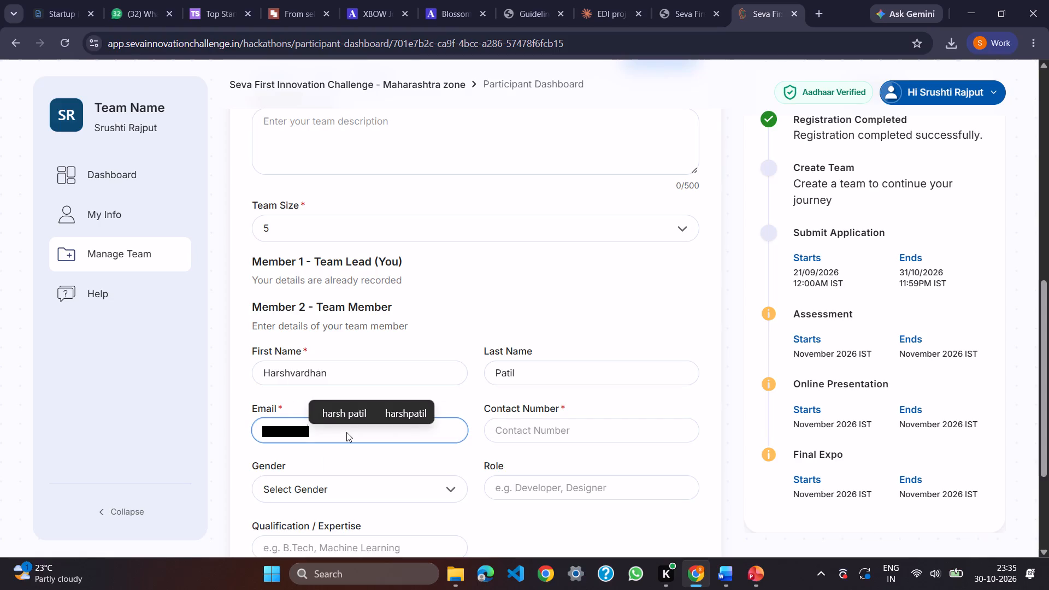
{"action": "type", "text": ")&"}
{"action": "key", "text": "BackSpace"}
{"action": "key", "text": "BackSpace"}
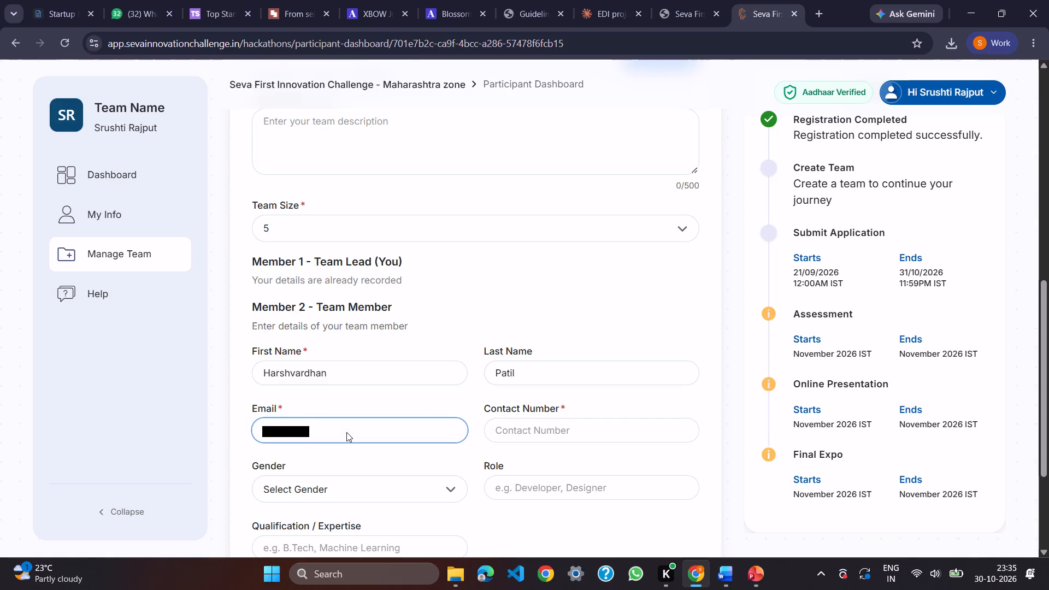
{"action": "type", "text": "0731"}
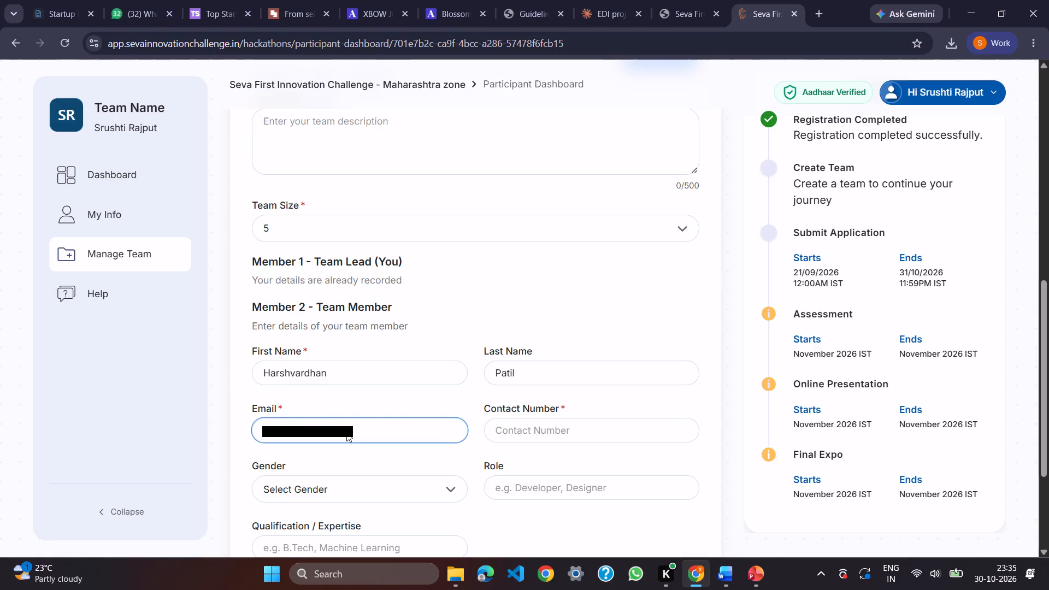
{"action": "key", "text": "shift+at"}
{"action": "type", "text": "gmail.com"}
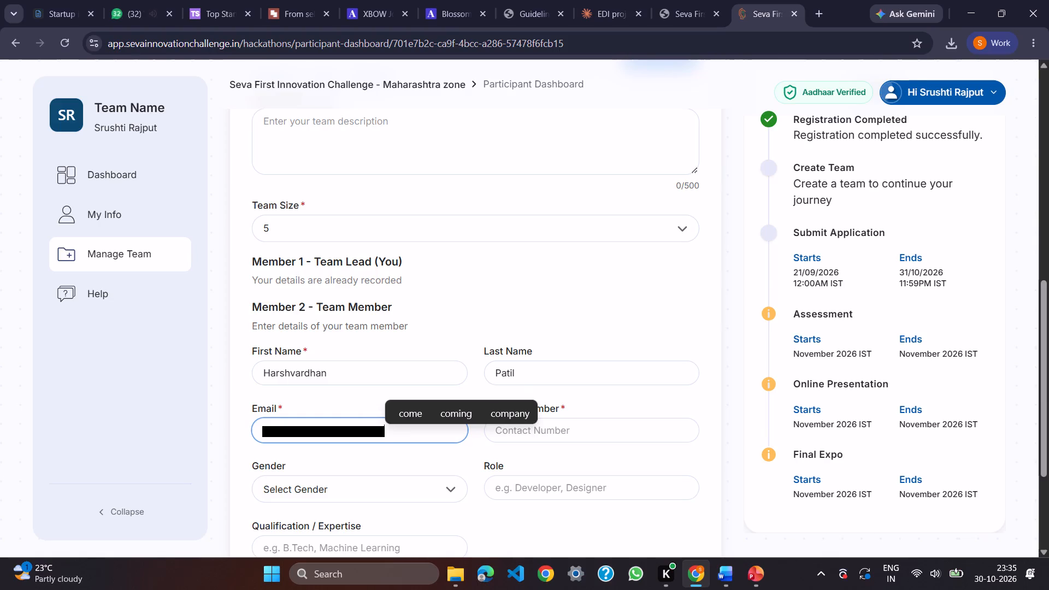
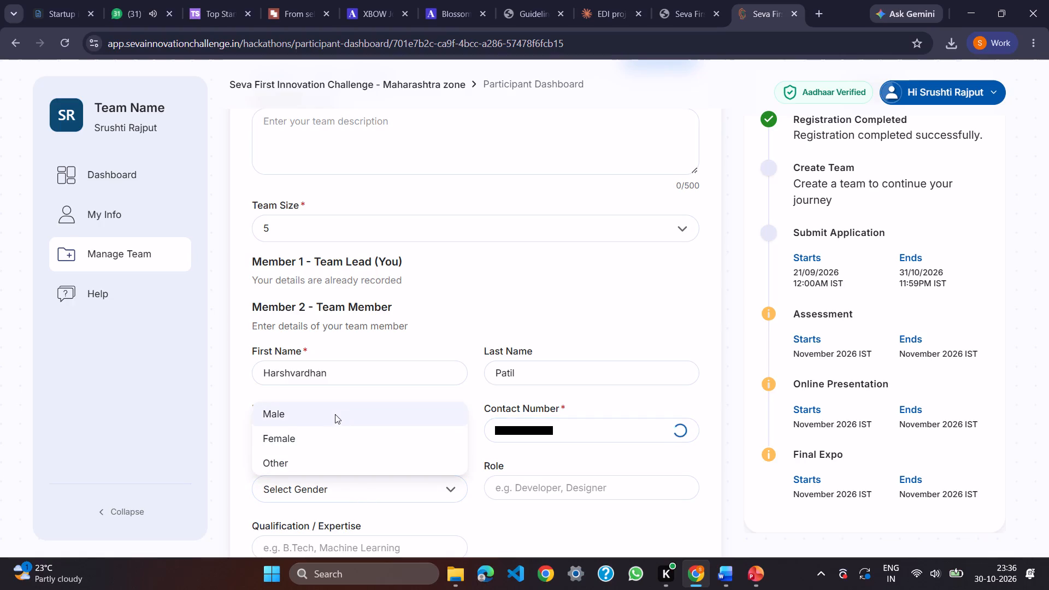
Add a Member 3 entry to the team creation form, leaving Member 2's role, qualification and experience blank.
{"action": "left_click", "coordinate": [516, 484]}
{"action": "scroll", "coordinate": [516, 484], "scroll_direction": "down", "scroll_amount": 1}
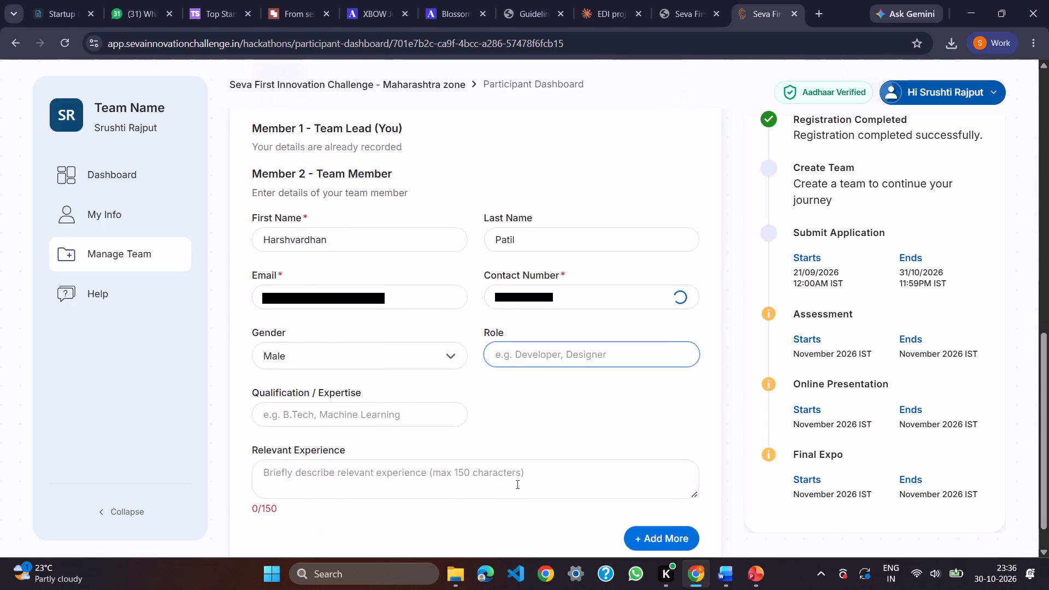
{"action": "scroll", "coordinate": [516, 484], "scroll_direction": "down", "scroll_amount": 1}
{"action": "scroll", "coordinate": [369, 398], "scroll_direction": "down", "scroll_amount": 1}
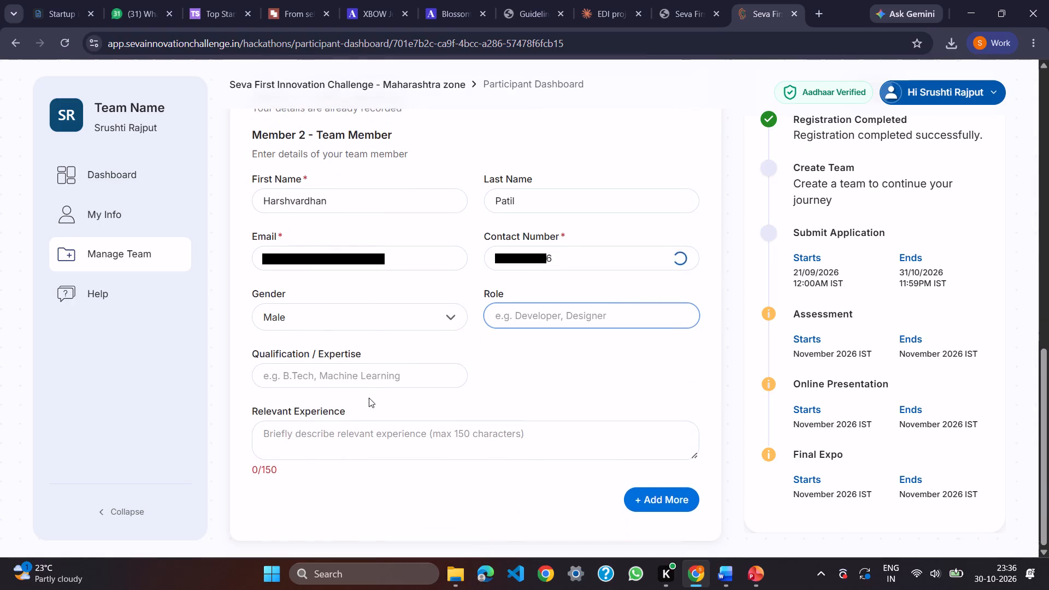
{"action": "scroll", "coordinate": [369, 398], "scroll_direction": "down", "scroll_amount": 1}
{"action": "left_click", "coordinate": [650, 496]}
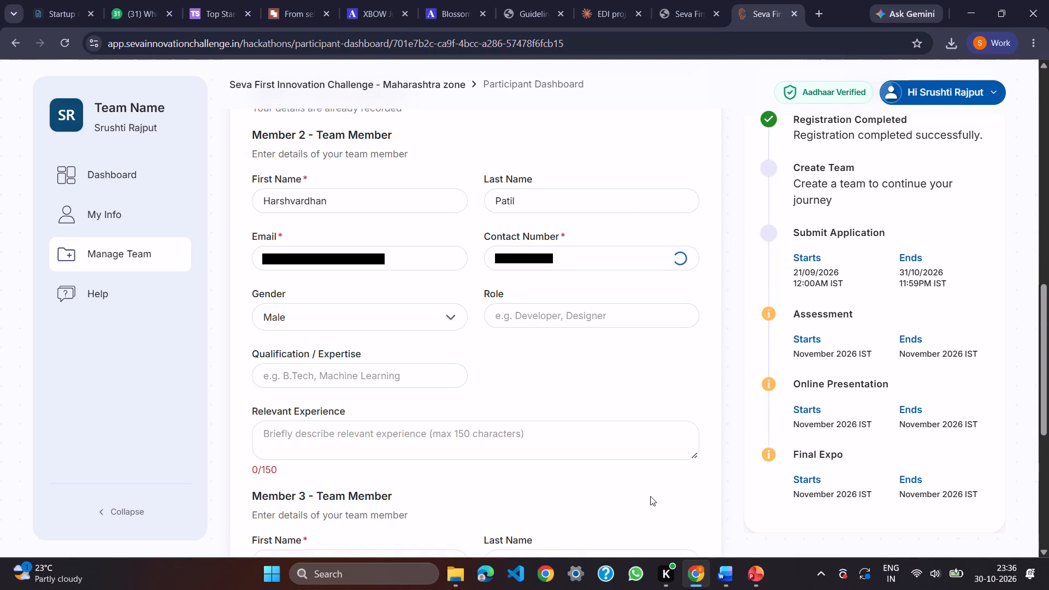
Enter the first and last name of Member 3 in the team member details.
{"action": "scroll", "coordinate": [474, 428], "scroll_direction": "down", "scroll_amount": 3}
{"action": "left_click", "coordinate": [376, 427]}
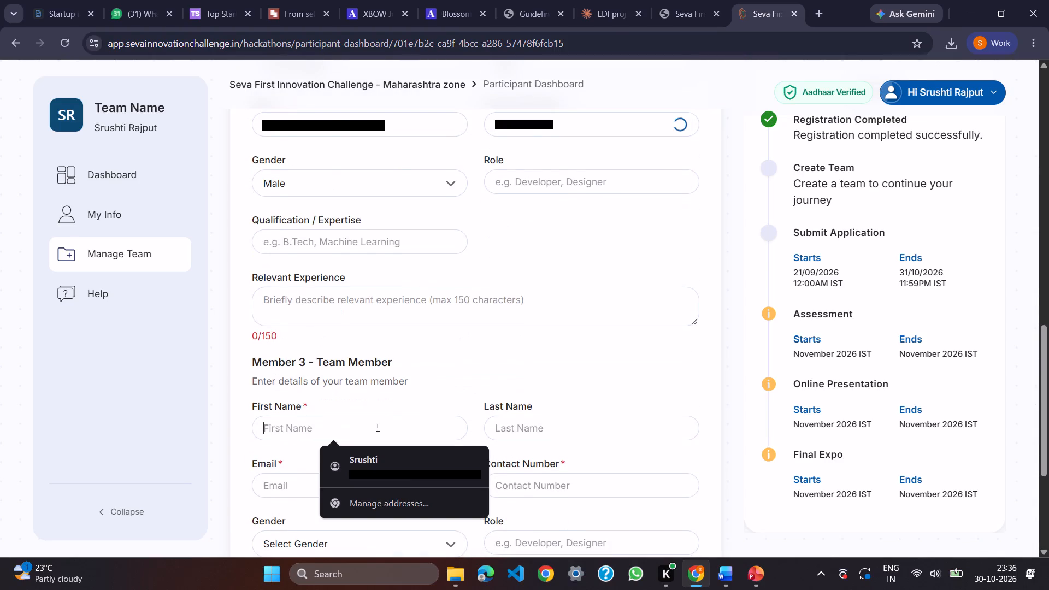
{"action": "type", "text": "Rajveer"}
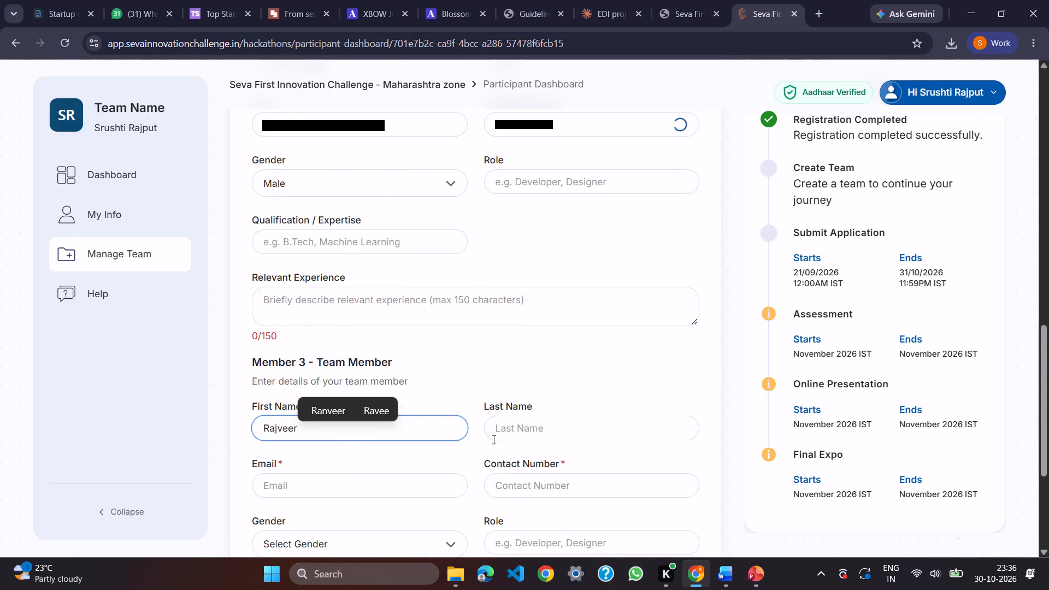
{"action": "left_click", "coordinate": [506, 433]}
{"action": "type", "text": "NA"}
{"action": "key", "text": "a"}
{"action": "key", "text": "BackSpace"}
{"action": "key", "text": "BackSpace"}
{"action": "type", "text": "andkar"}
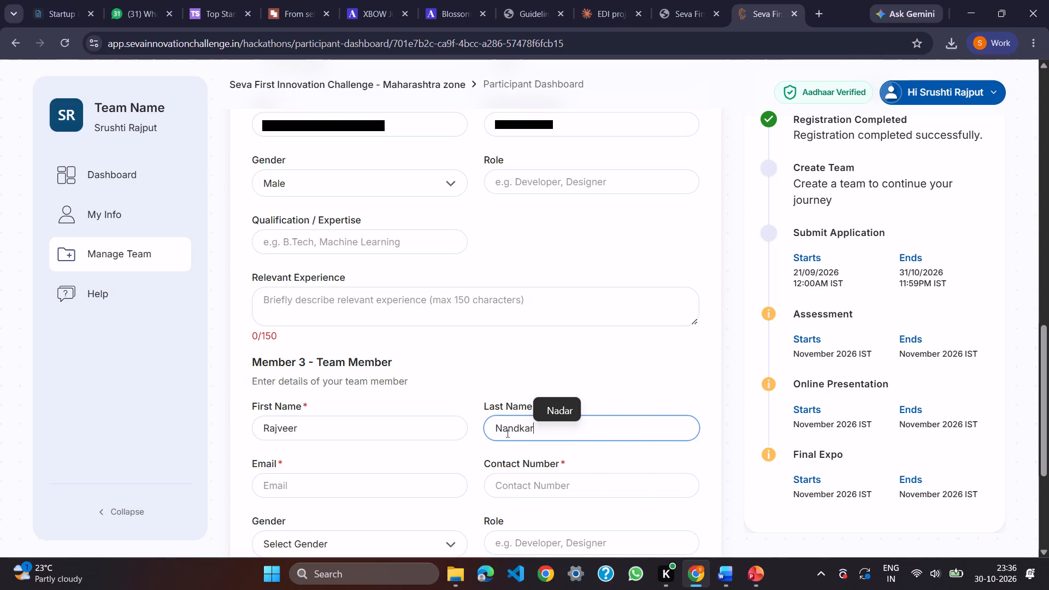
Enter Member 3's email address.
{"action": "left_click", "coordinate": [379, 483]}
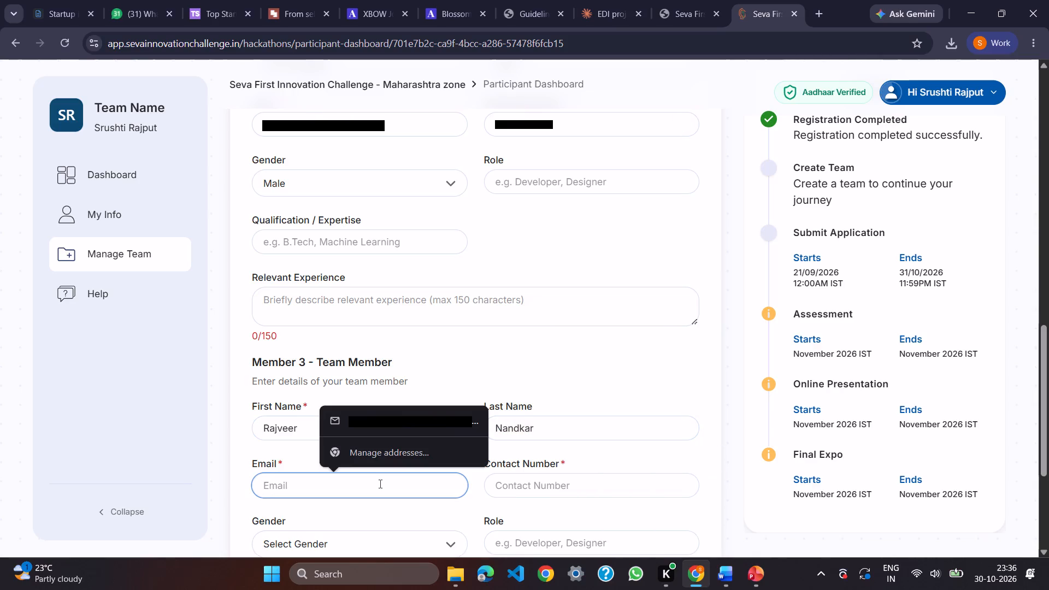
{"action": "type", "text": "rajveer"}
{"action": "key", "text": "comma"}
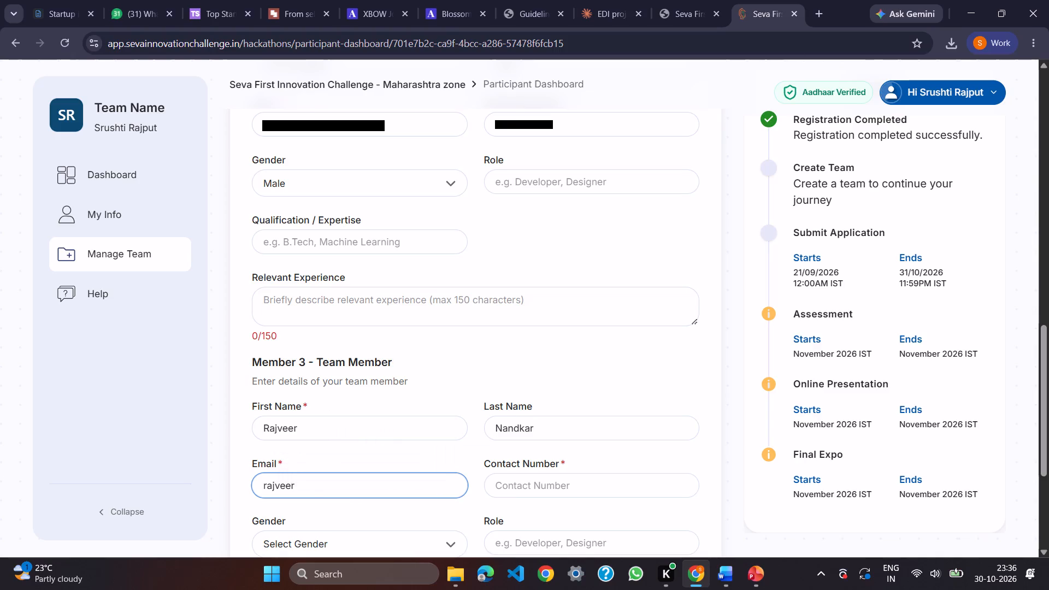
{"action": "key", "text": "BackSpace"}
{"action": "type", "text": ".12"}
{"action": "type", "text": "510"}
{"action": "scroll", "coordinate": [345, 500], "scroll_direction": "down", "scroll_amount": 7}
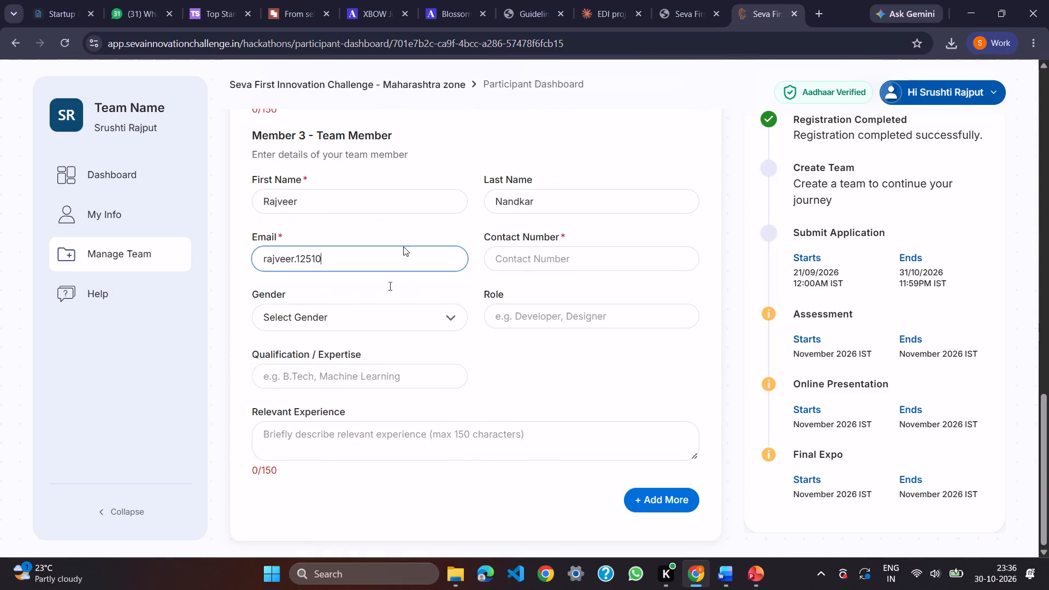